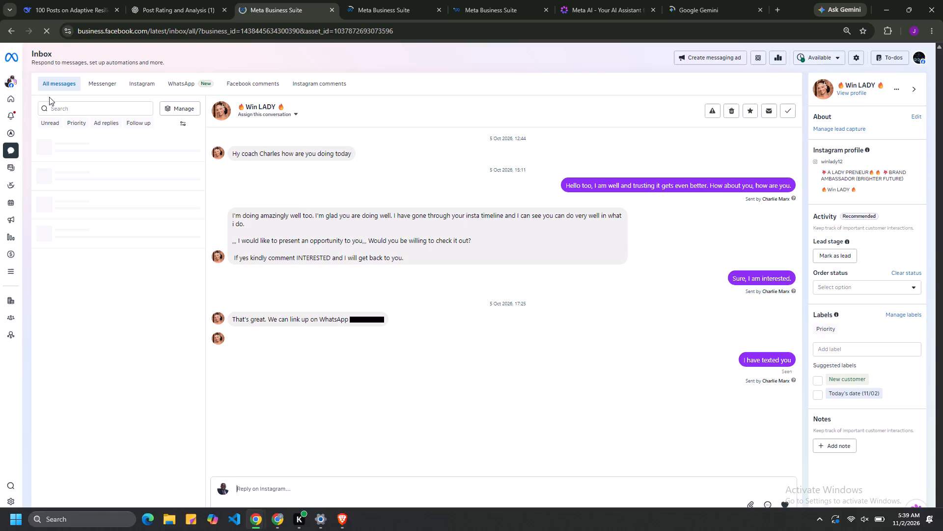
Switch from the inbox to the content calendar in the first Meta Business Suite tab.
click(11, 202)
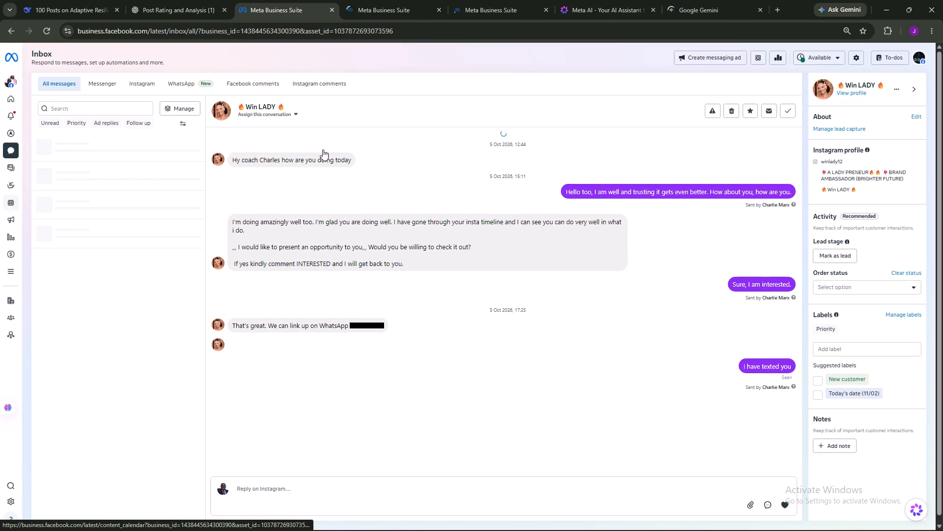
click(388, 9)
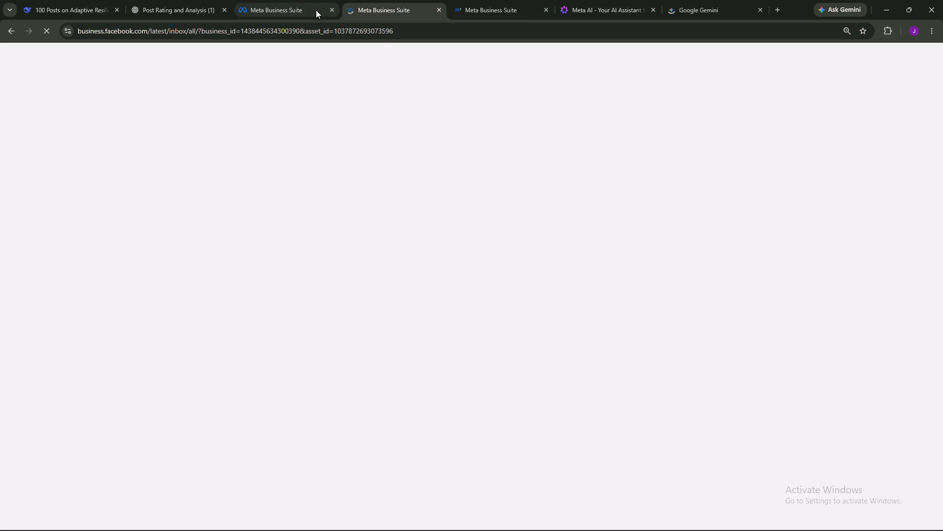
click(284, 13)
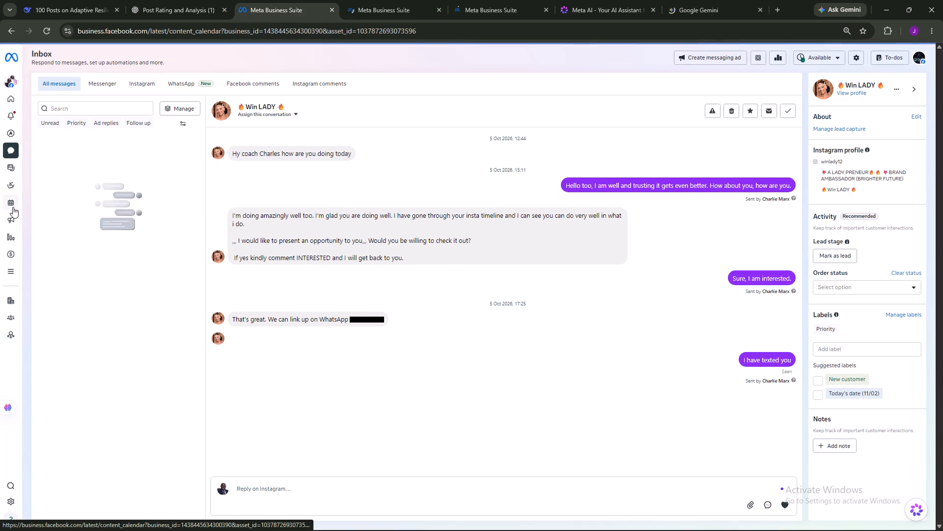
Open the Planner content calendar in the second and third Meta Business Suite tabs, and return to the second one.
click(397, 8)
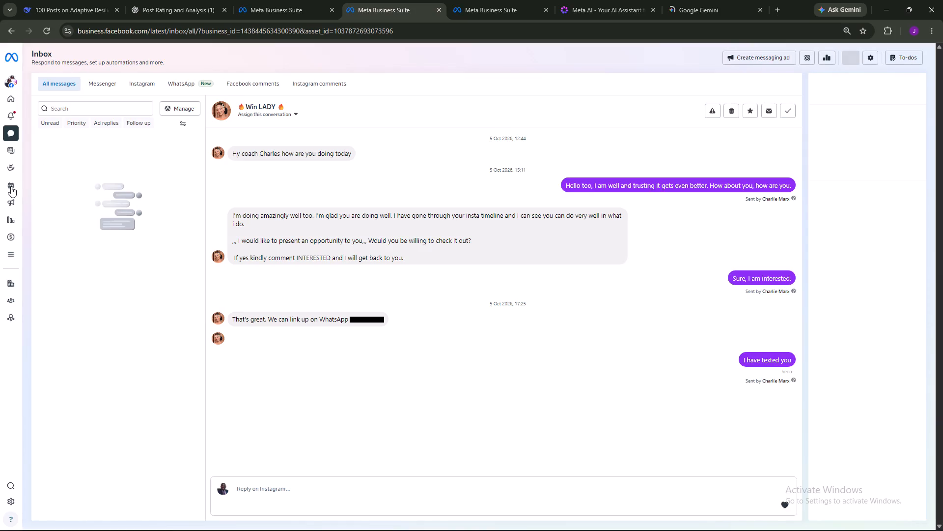
click(11, 186)
click(470, 6)
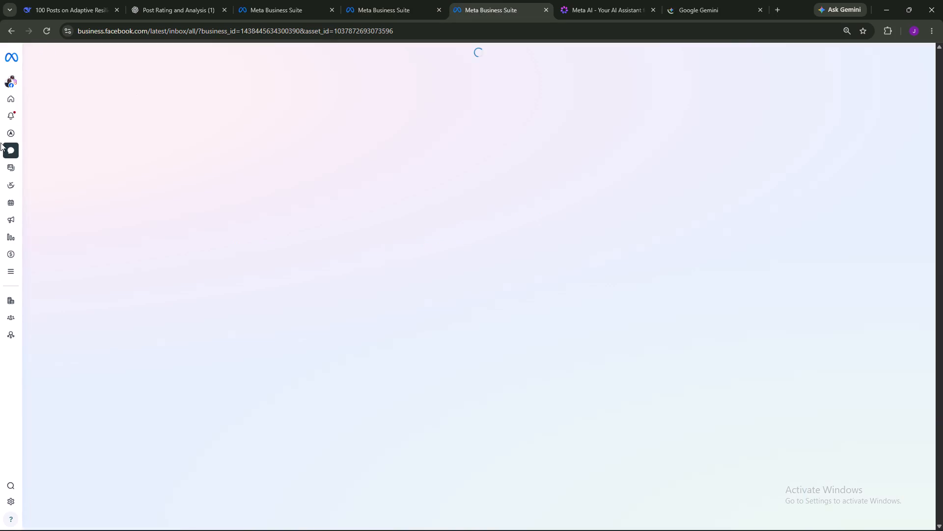
click(9, 198)
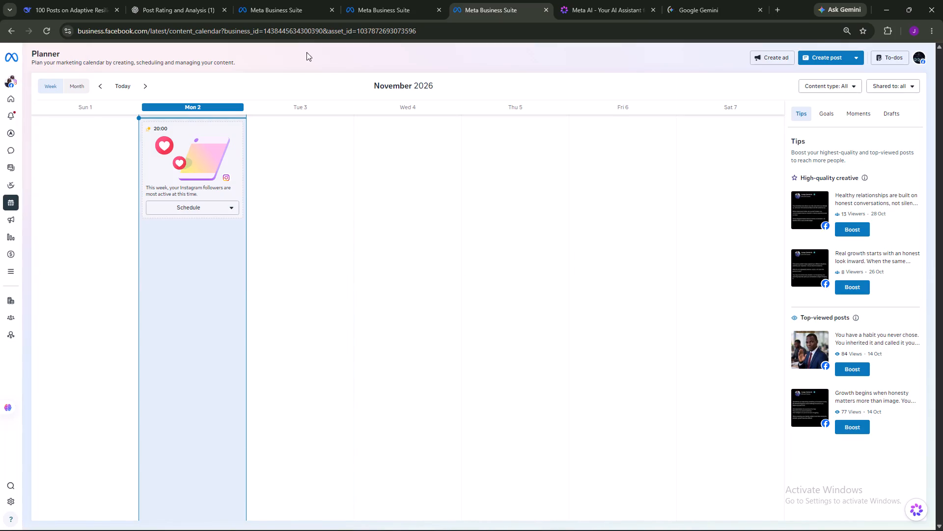
click(410, 1)
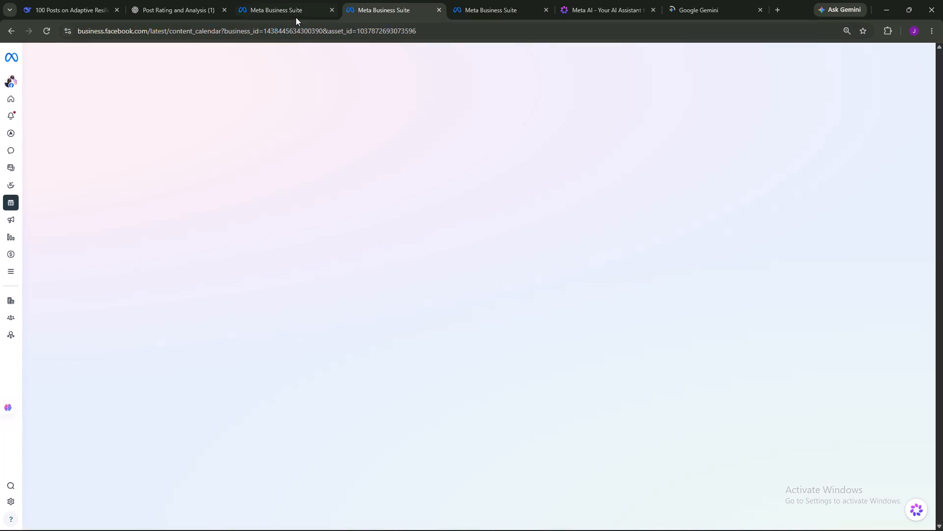
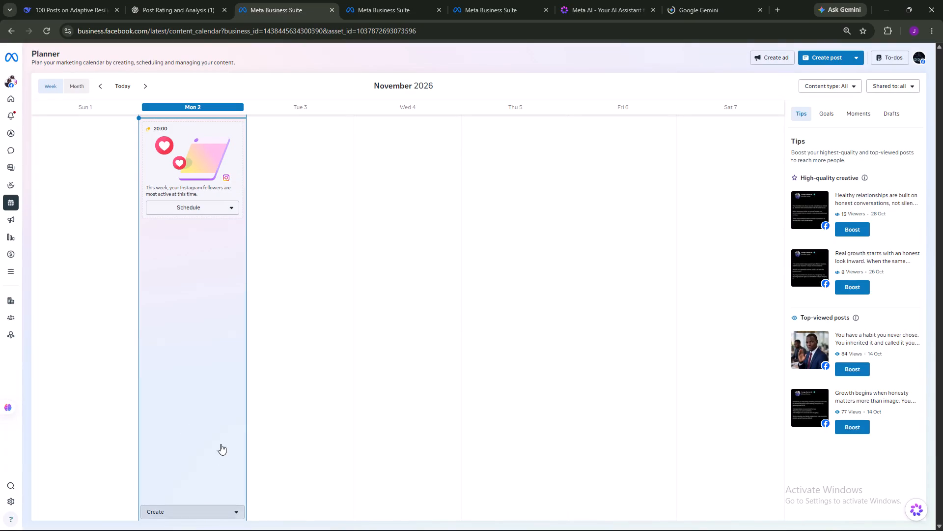
Start a new post from the Monday 2 November column of the content calendar.
click(192, 433)
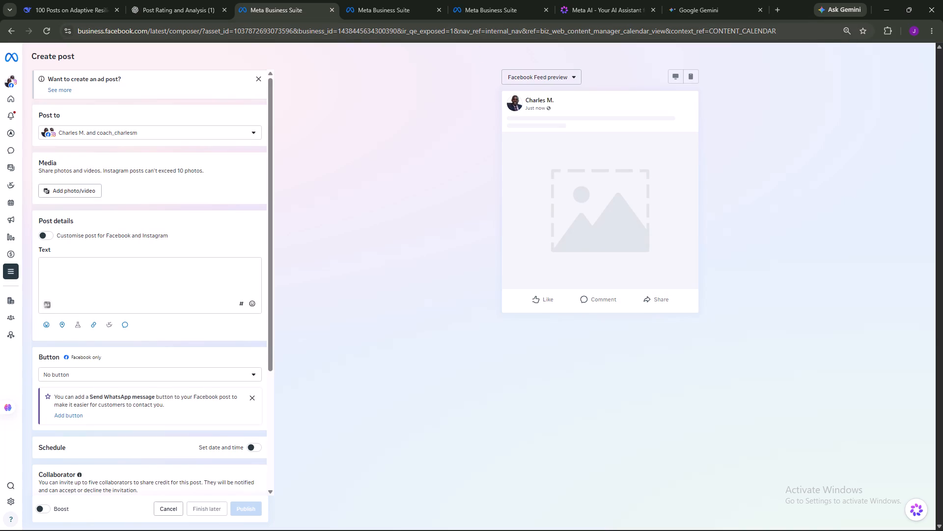
Open the emojidb.org bullet-point emojis page in a new tab.
click(780, 7)
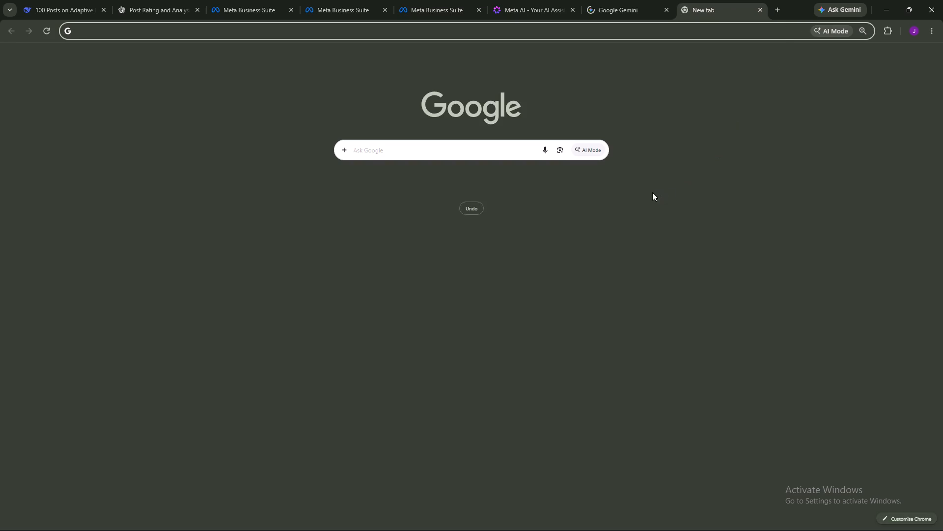
click(661, 227)
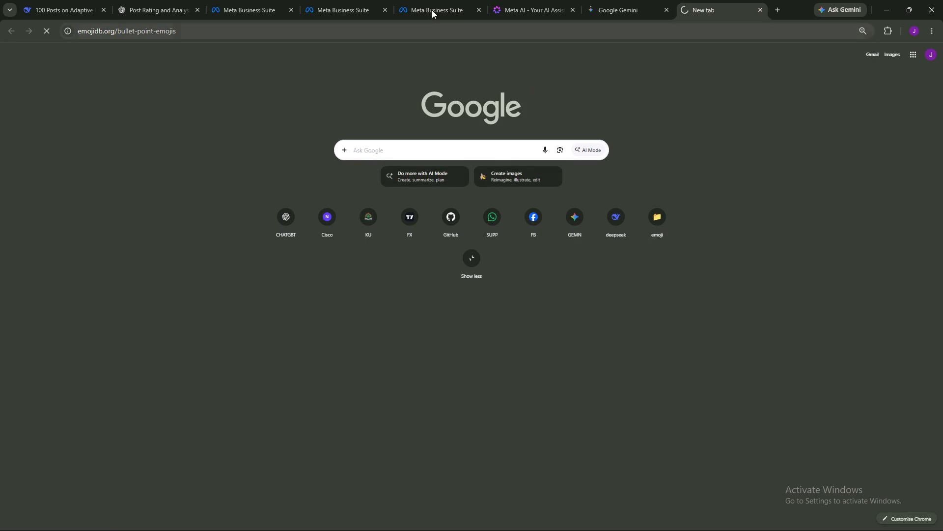
Start another post from Monday 2 November in the third Meta Business Suite tab, and return to the first tab's post composer.
click(431, 8)
click(359, 6)
click(249, 8)
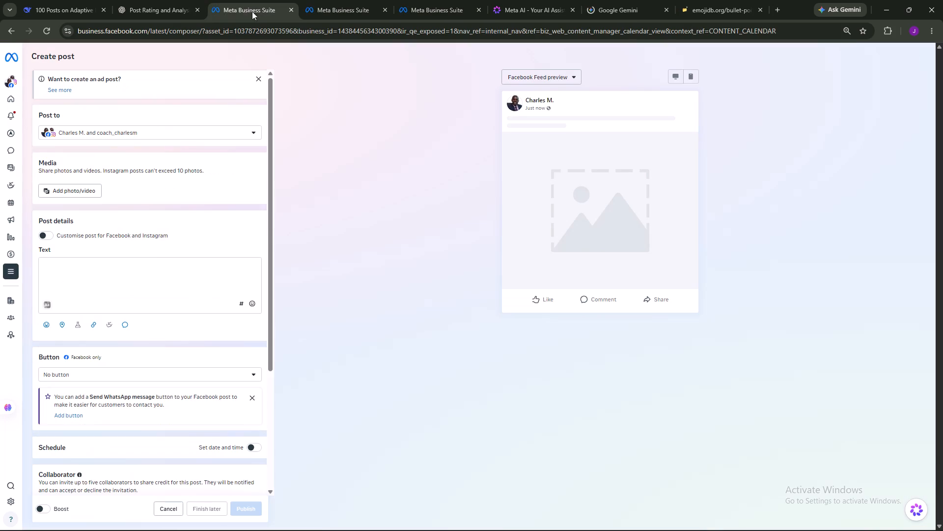
click(353, 10)
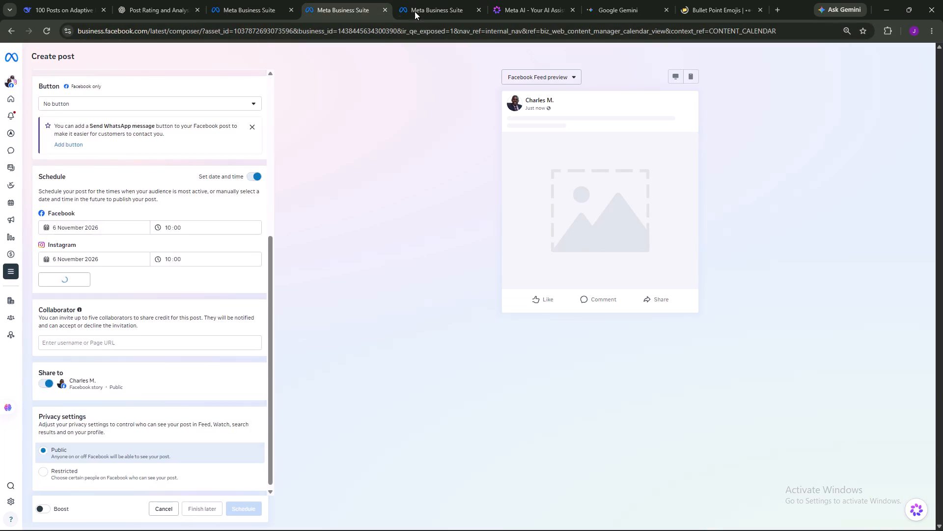
click(419, 11)
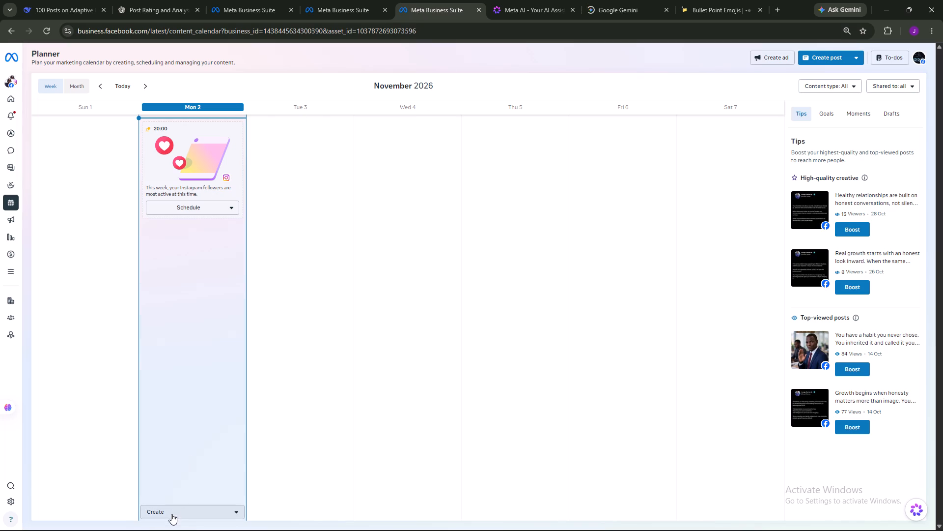
click(171, 514)
click(187, 434)
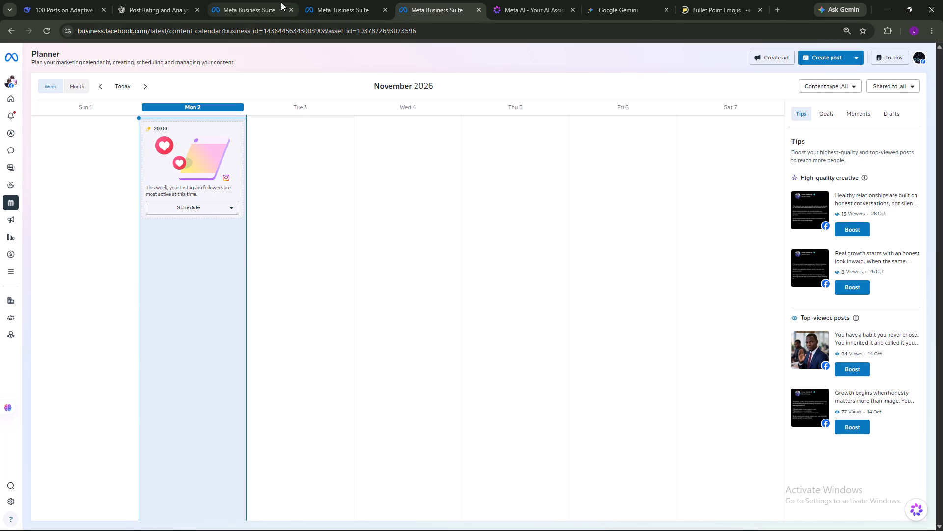
click(327, 1)
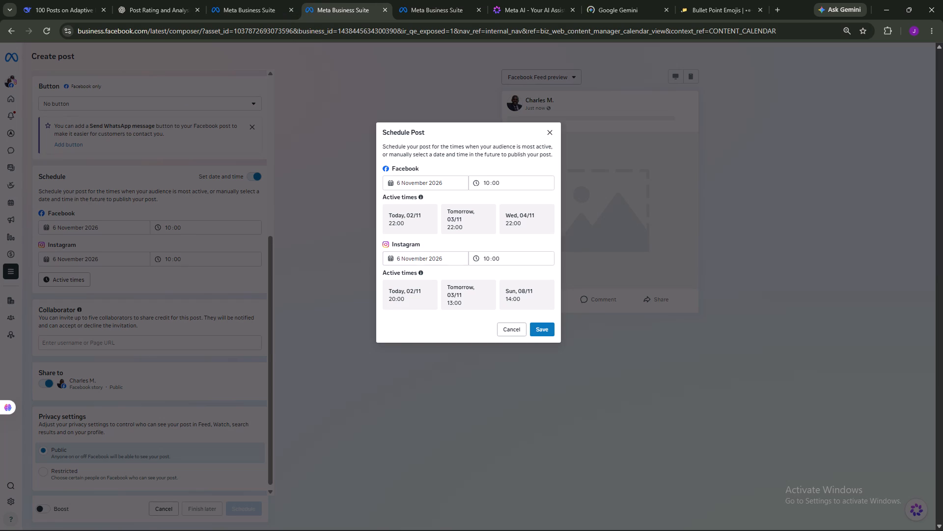
click(267, 9)
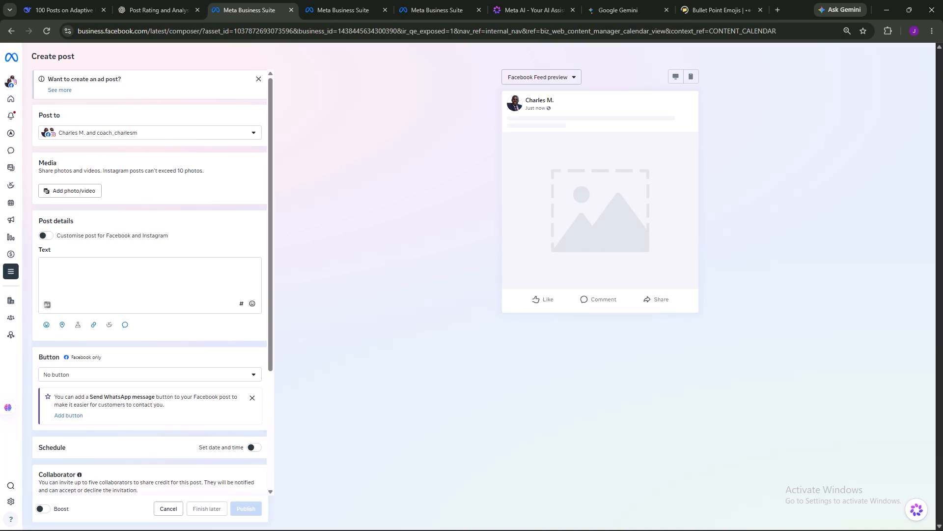
Add the Introvert, NYOTA (National Youth Opportunities) and Royal Youth Mentorship Program Group Facebook groups to the post's destinations.
scroll(131, 270, down, 3)
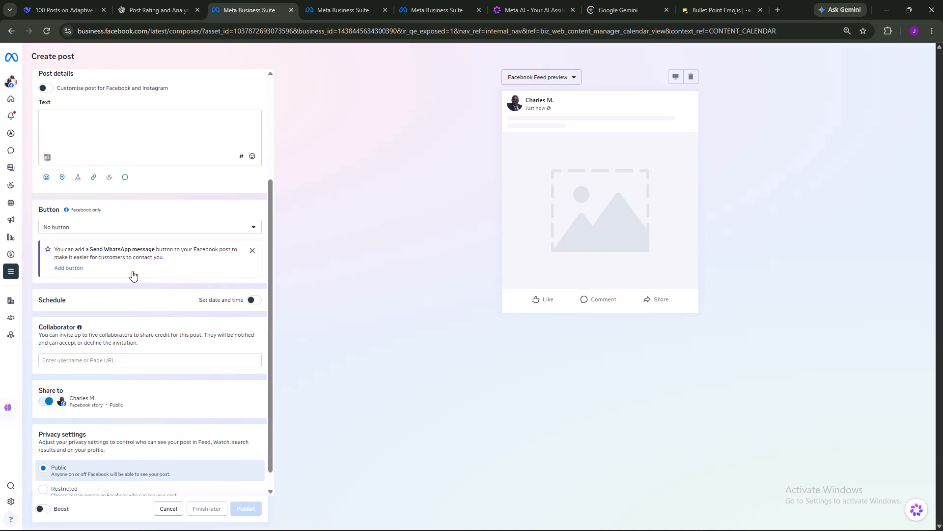
scroll(188, 299, up, 3)
scroll(149, 264, up, 2)
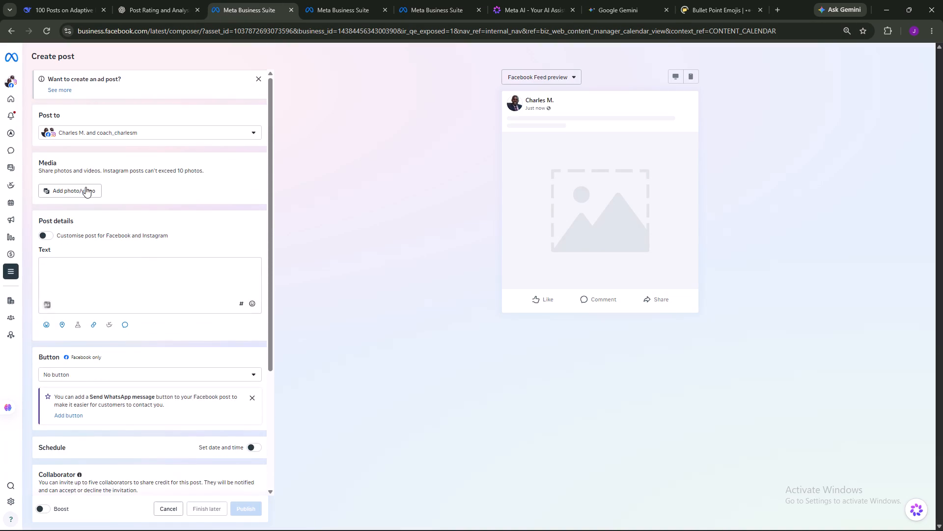
click(250, 133)
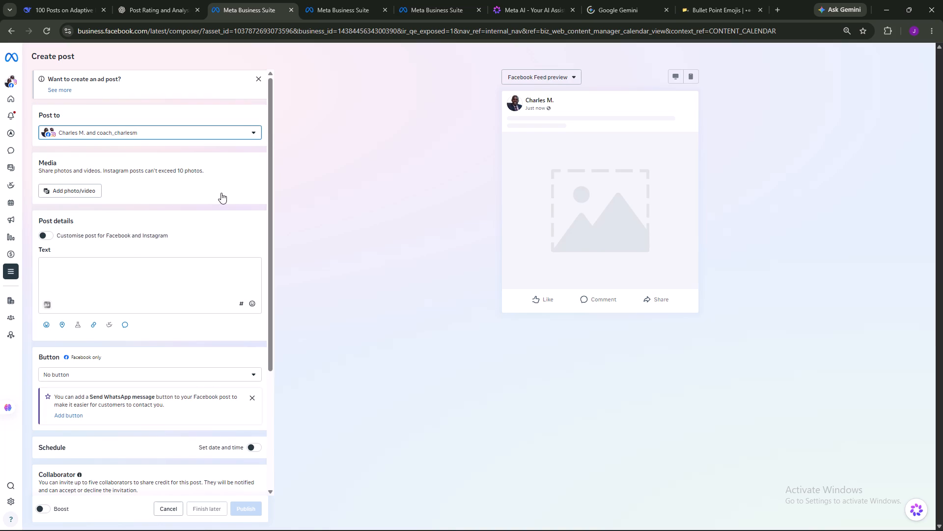
click(230, 200)
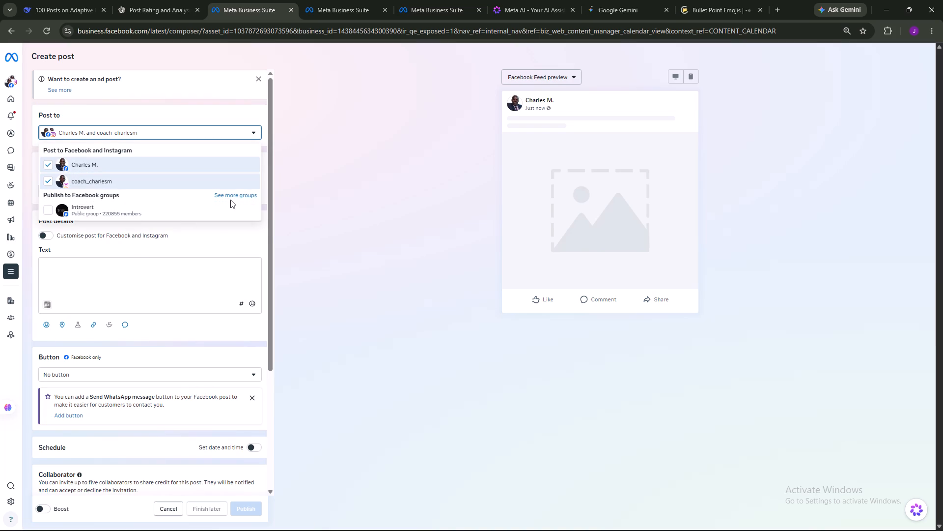
click(236, 196)
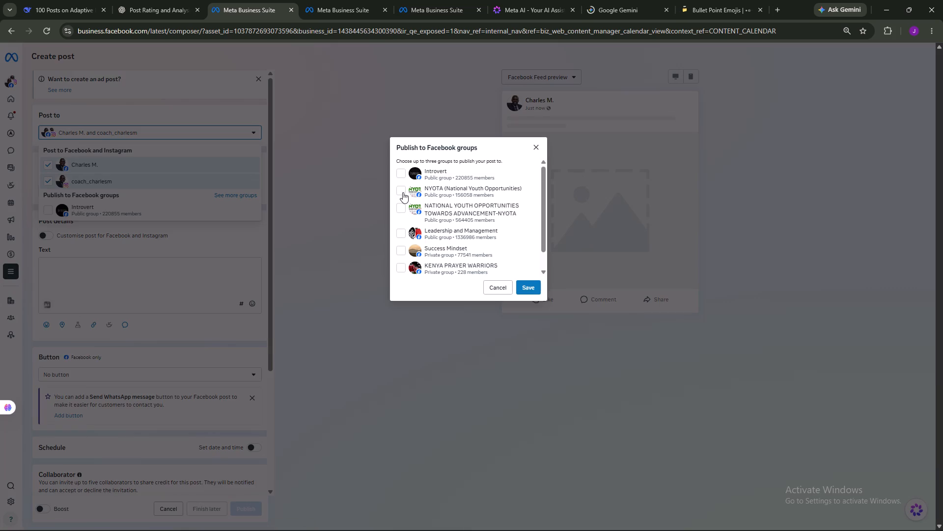
click(402, 173)
click(400, 186)
scroll(405, 229, down, 4)
click(399, 265)
scroll(500, 198, up, 2)
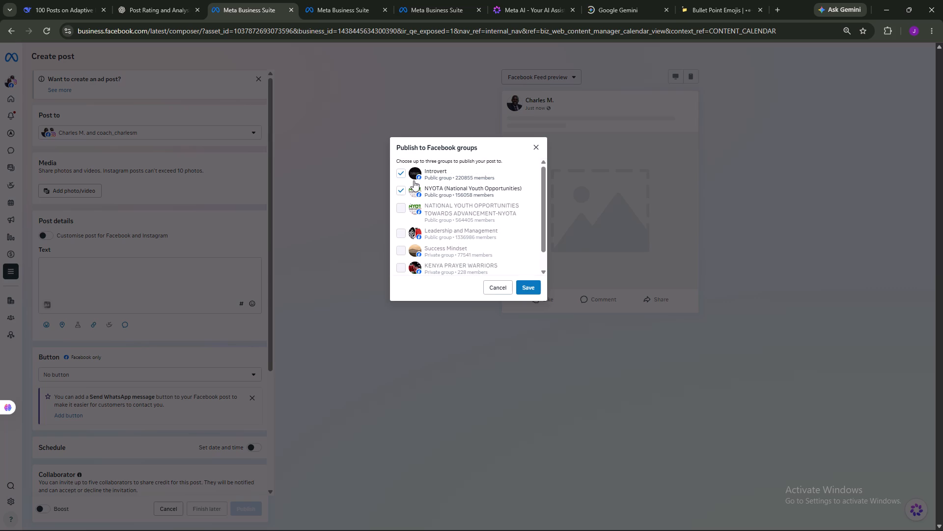
scroll(445, 203, down, 1)
scroll(412, 230, down, 3)
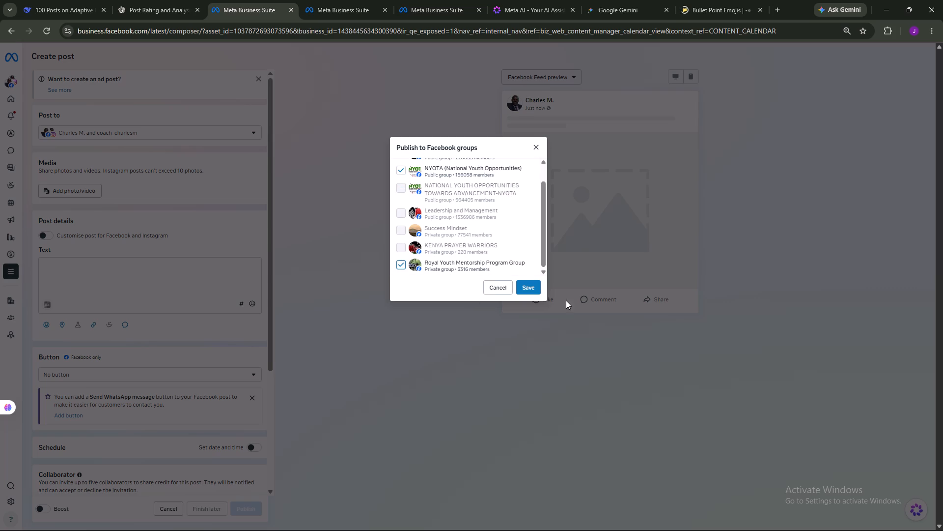
click(532, 285)
Paste the copied post "YOU ARE NOT STUCK BECAUSE YOU LACK ABILITY" into the text of the new post.
scroll(164, 195, down, 3)
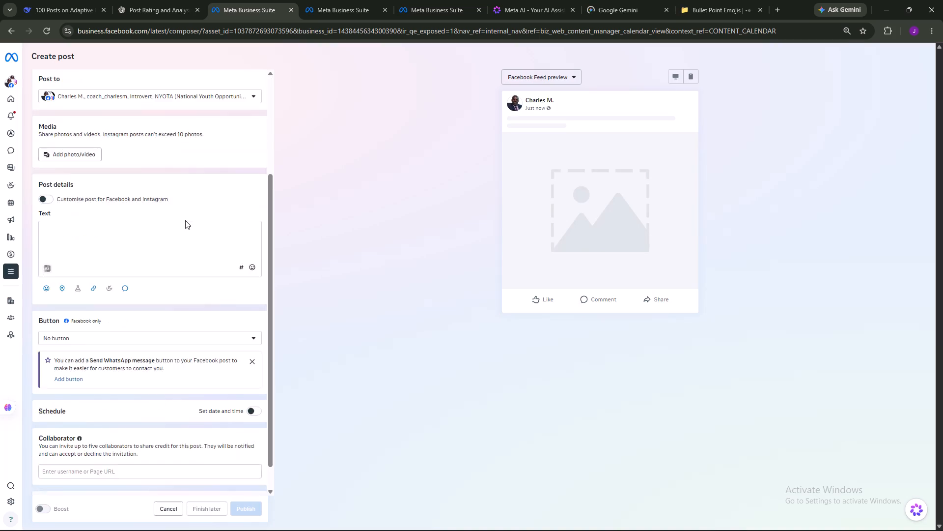
click(96, 129)
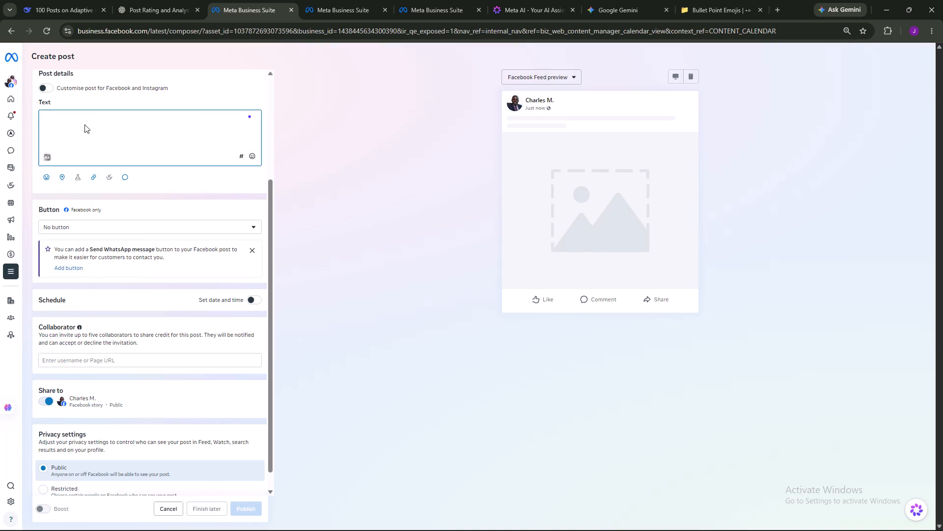
key(ctrl+v)
scroll(100, 156, up, 10)
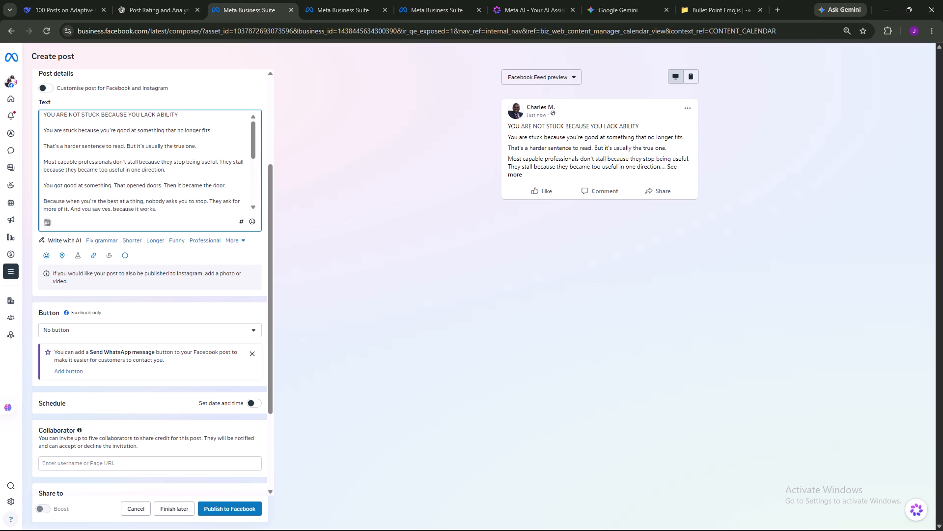
Open Facebook at fb.com in a new tab, and return to the composer to review the pasted post text enlarged.
click(775, 10)
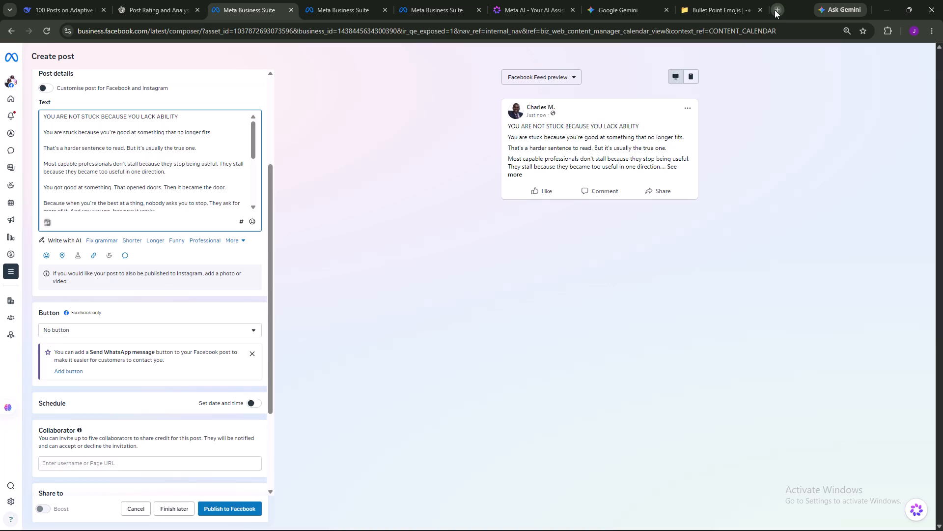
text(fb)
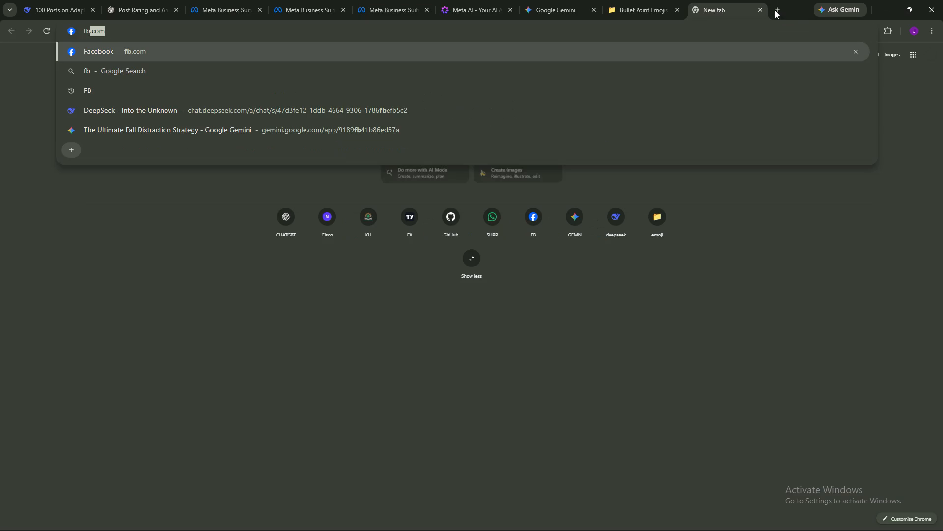
click(480, 59)
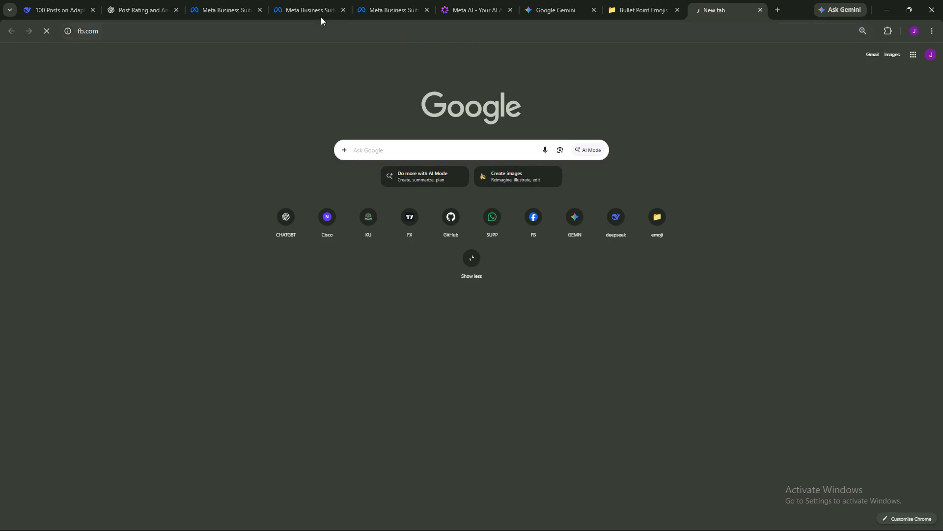
click(226, 10)
scroll(146, 147, up, 1)
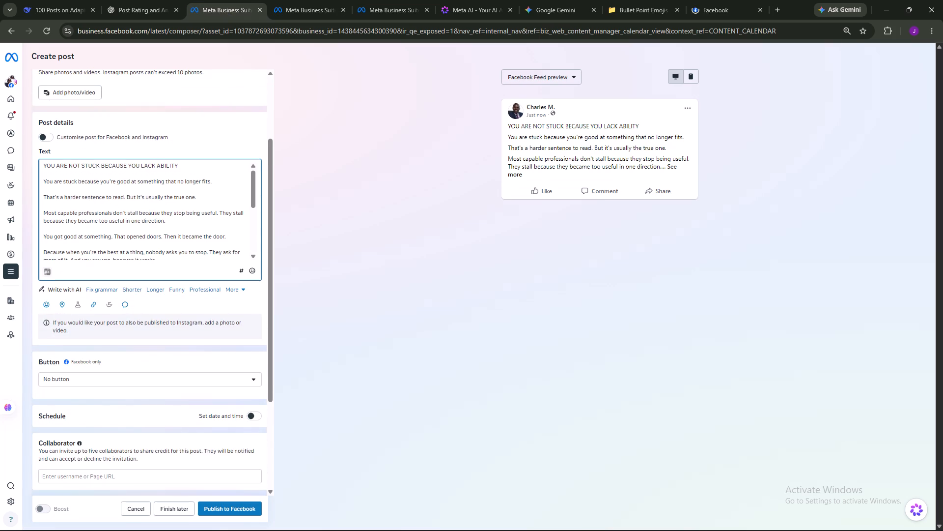
scroll(119, 186, right, 3)
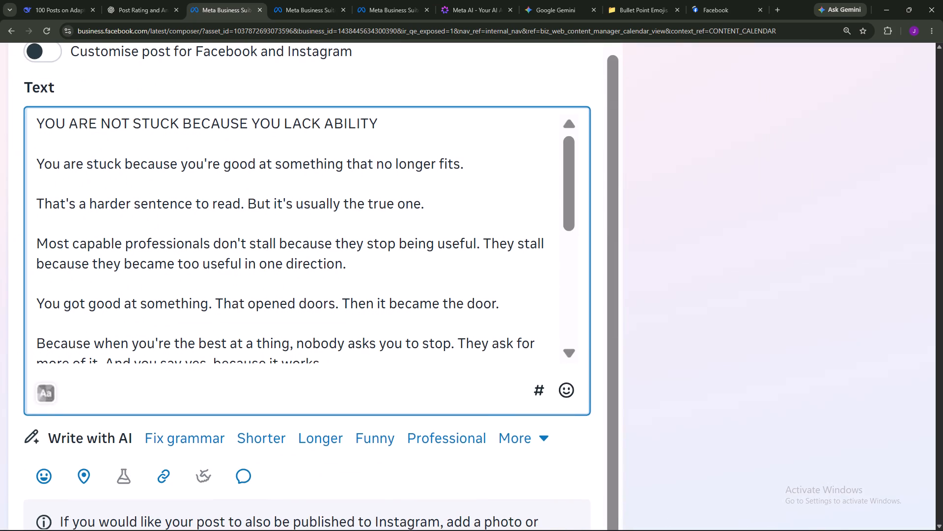
scroll(119, 186, right, 1)
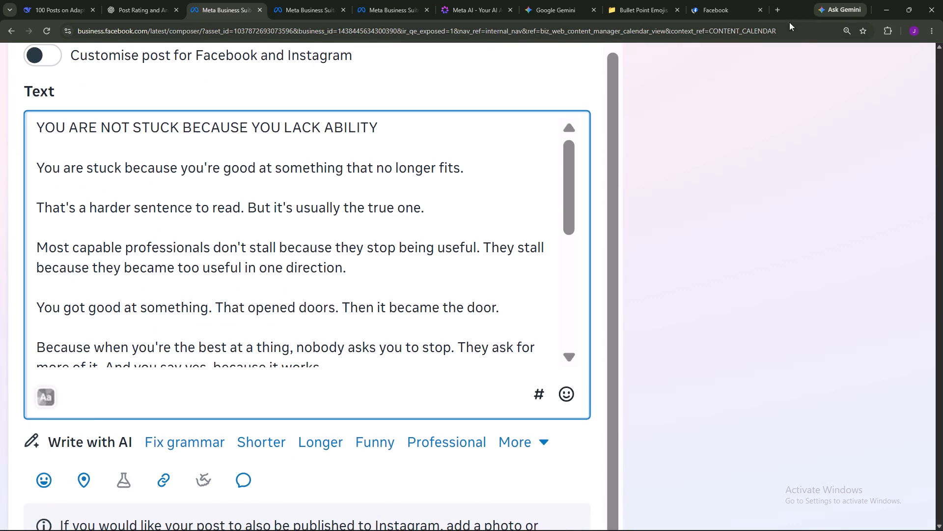
Switch to the Facebook tab and browse the posts in the home feed.
click(724, 0)
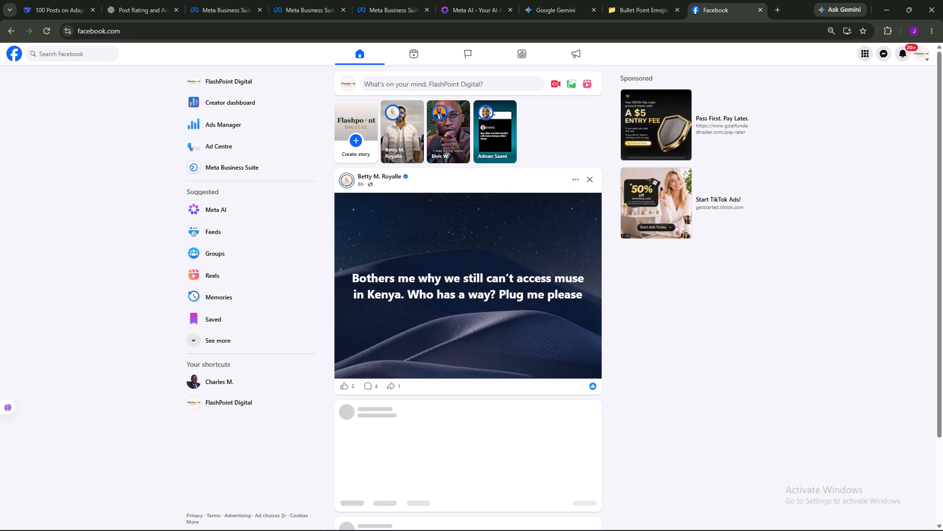
scroll(419, 287, down, 1)
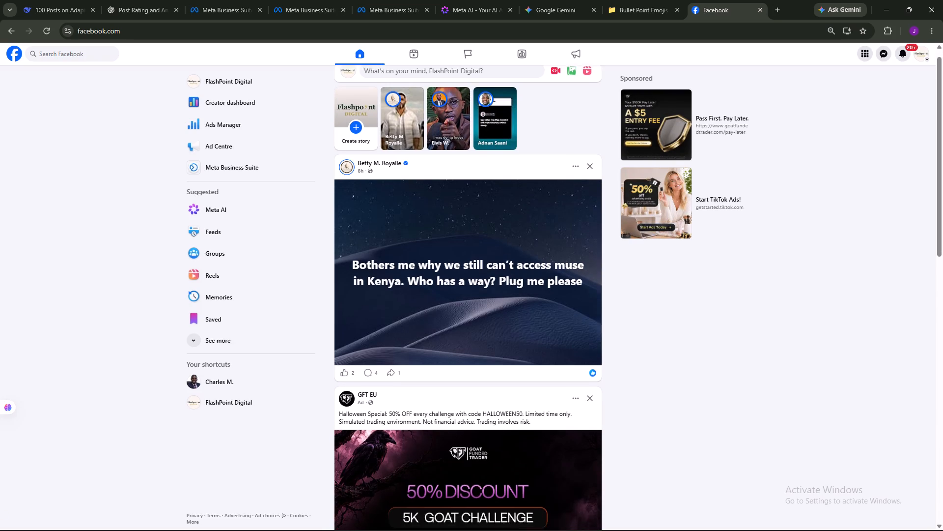
scroll(521, 280, down, 4)
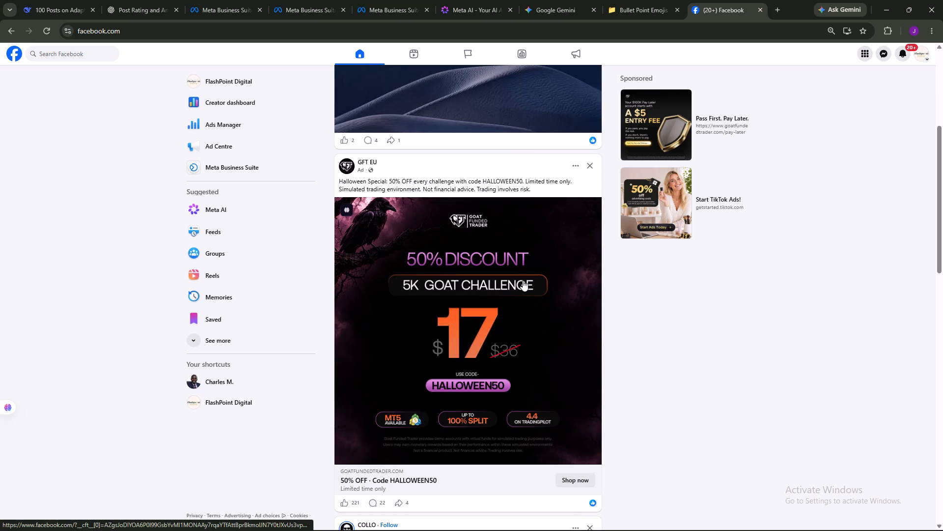
scroll(524, 280, down, 3)
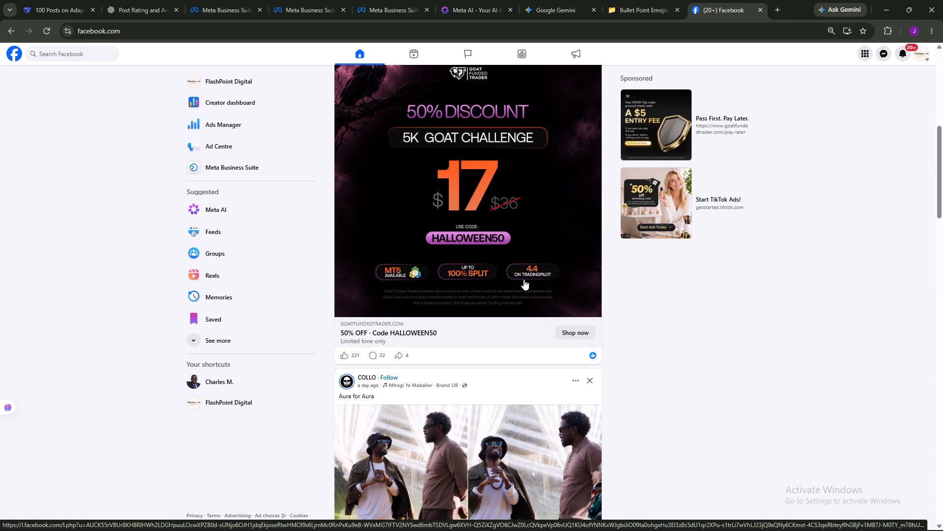
scroll(524, 279, down, 4)
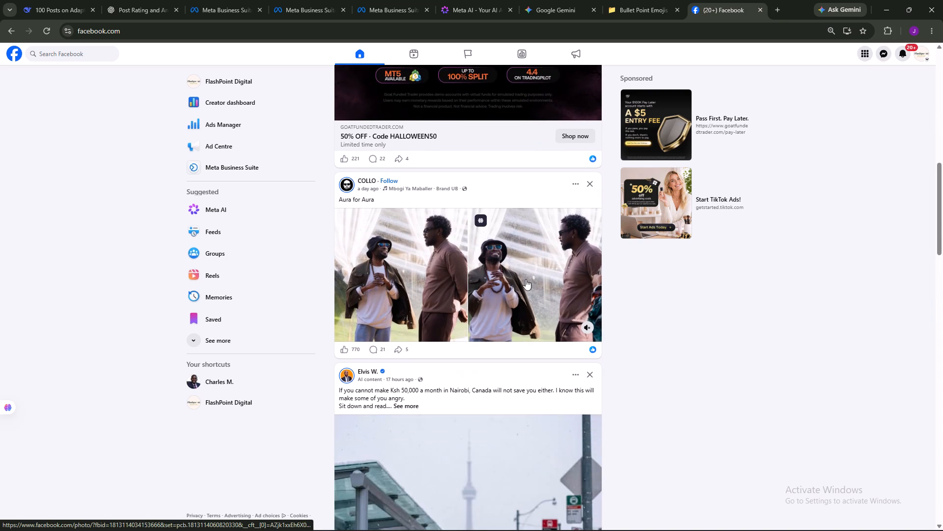
scroll(526, 279, down, 3)
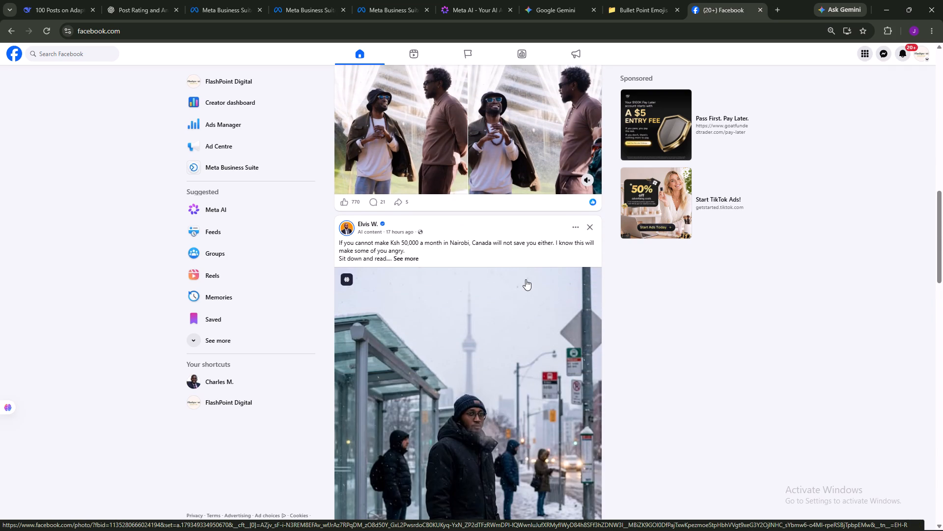
scroll(526, 279, down, 3)
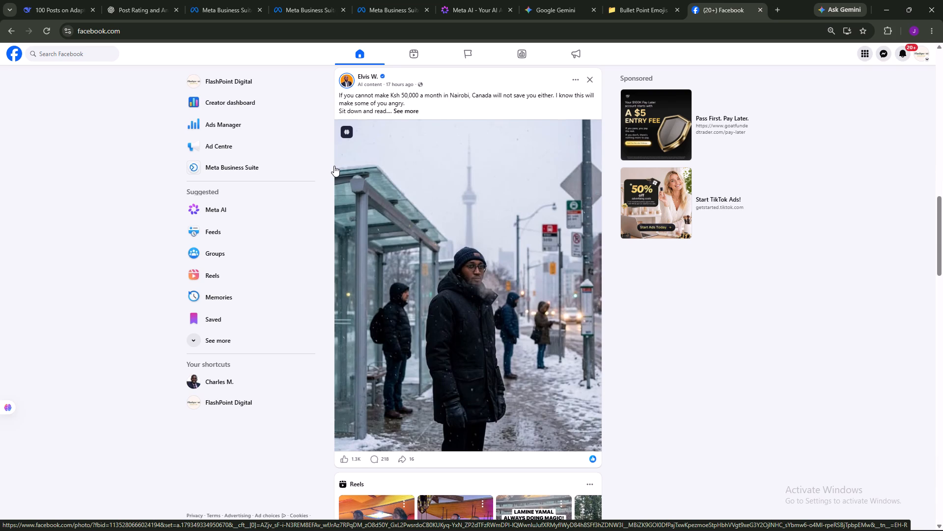
scroll(334, 166, down, 5)
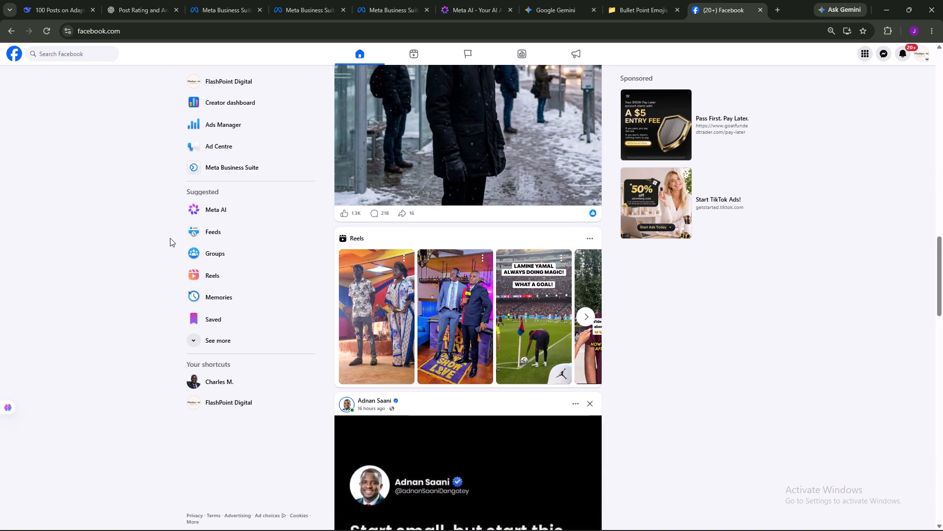
click(239, 376)
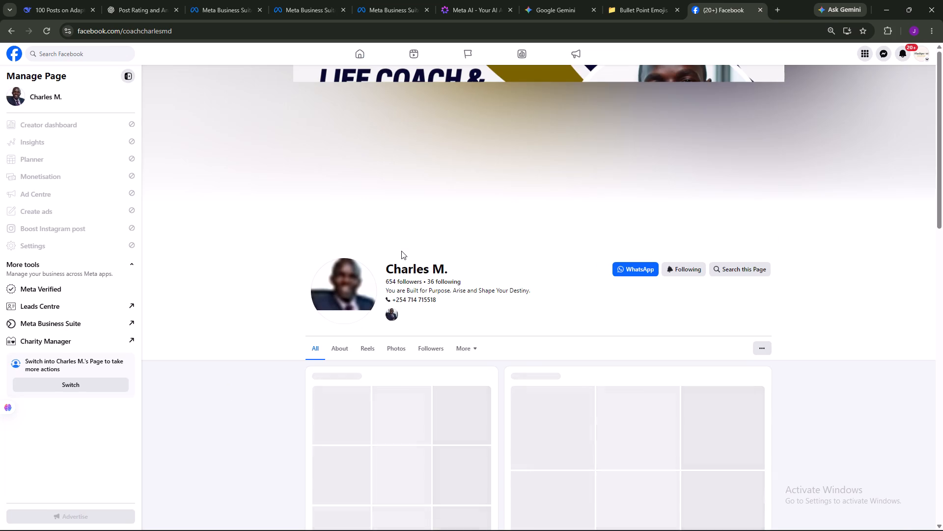
scroll(520, 267, down, 6)
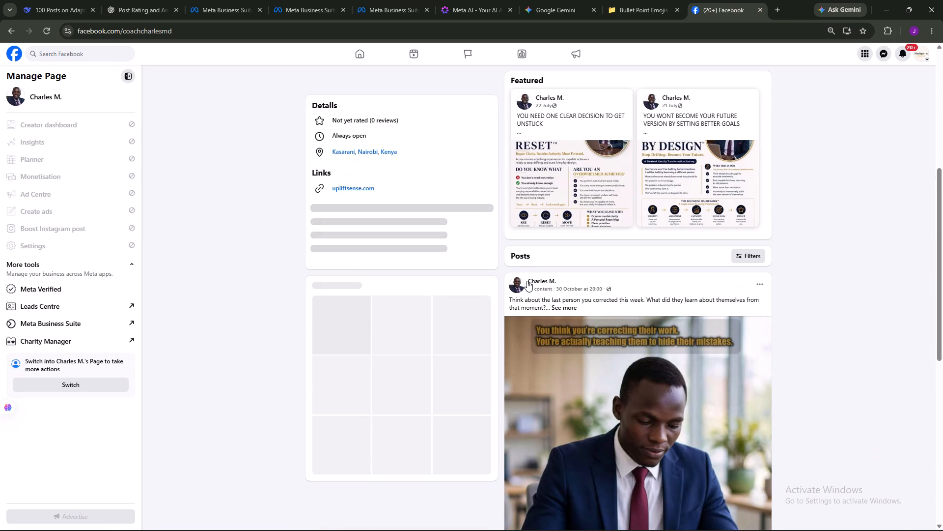
scroll(527, 280, down, 4)
scroll(527, 280, up, 9)
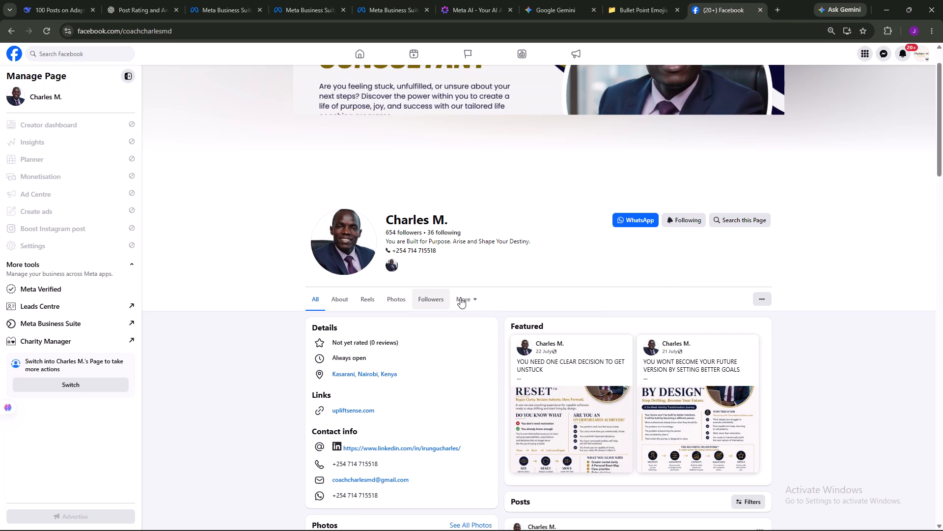
click(374, 295)
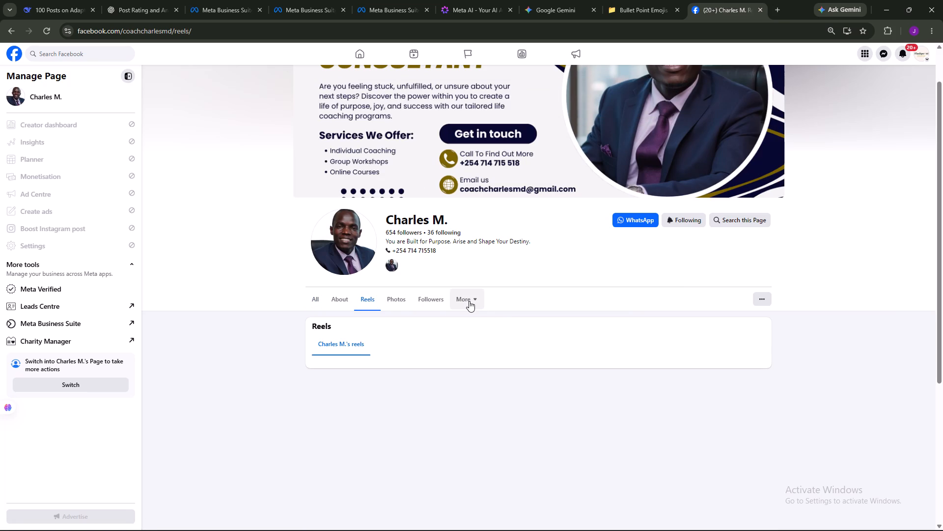
scroll(411, 295, down, 4)
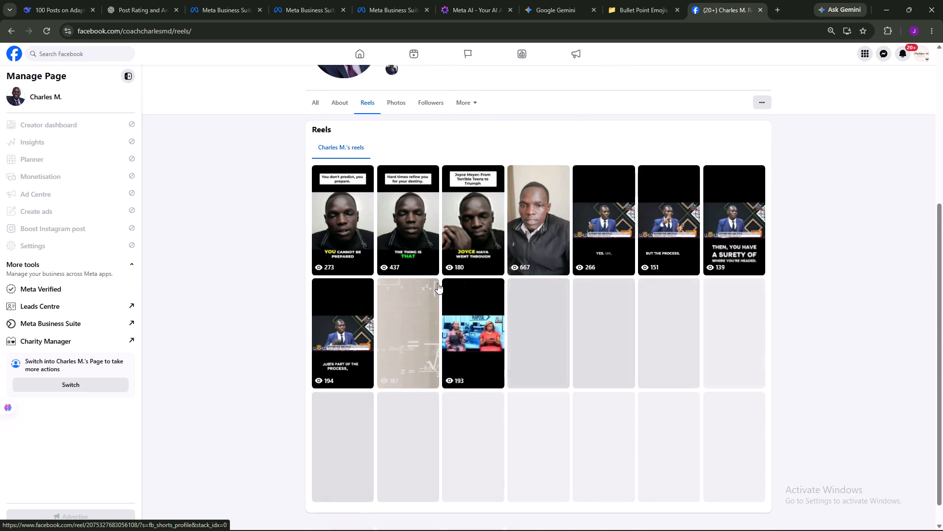
scroll(550, 267, down, 2)
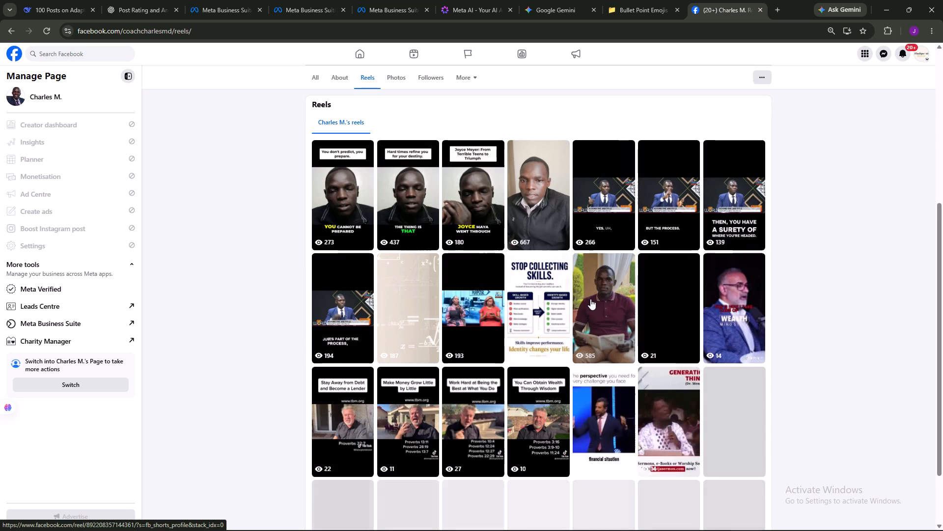
Open the reel showing the man in a maroon polo shirt with a newspaper and expand its full caption for reading.
click(590, 299)
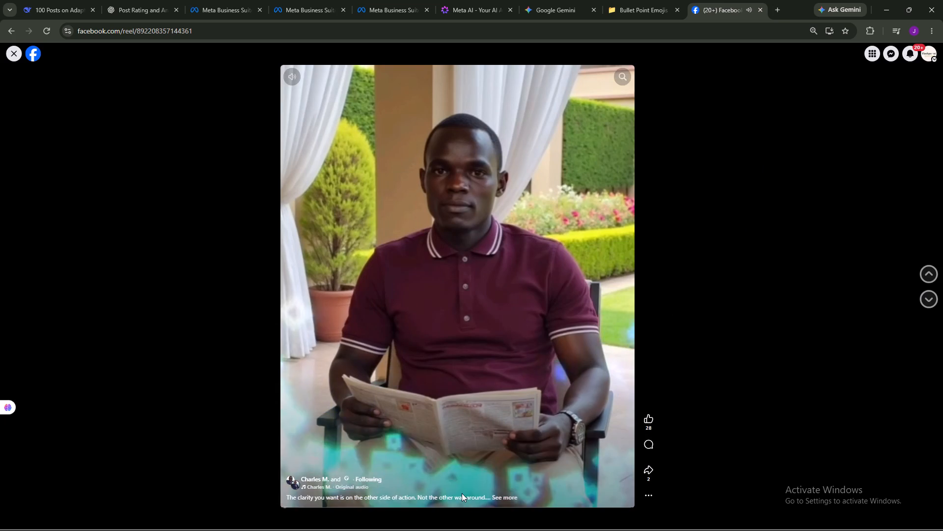
click(503, 496)
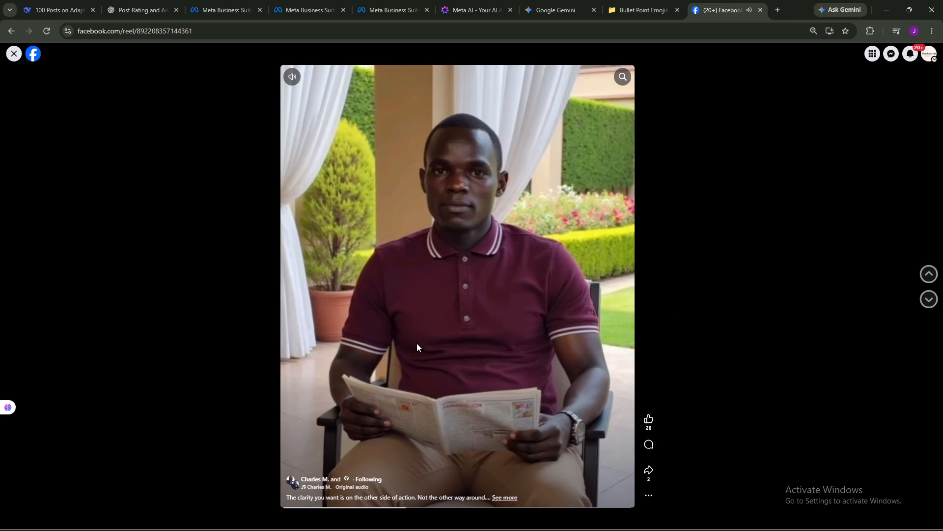
scroll(278, 353, down, 4)
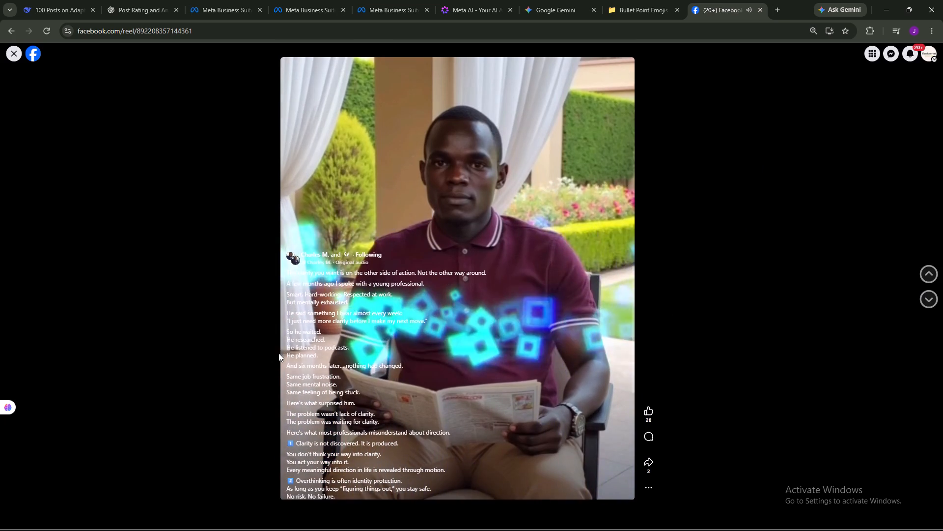
scroll(278, 353, down, 3)
scroll(341, 359, up, 4)
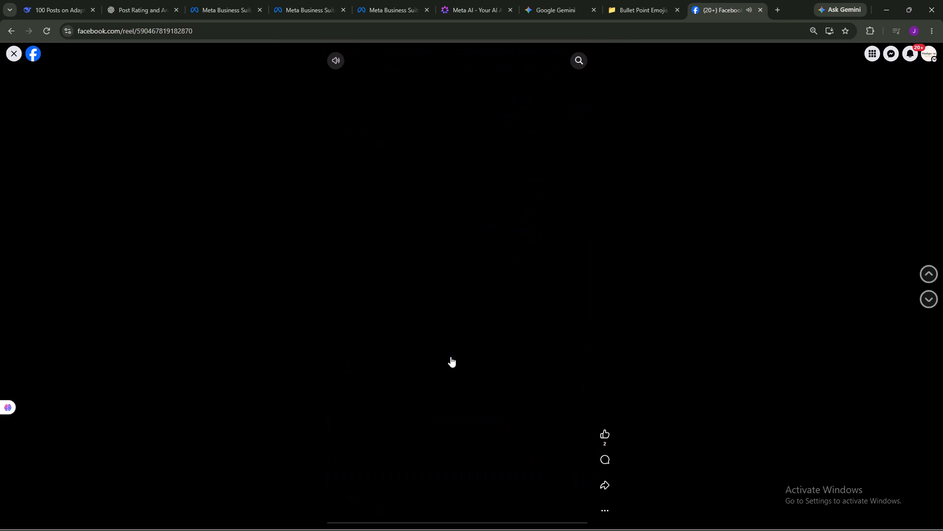
scroll(432, 364, up, 2)
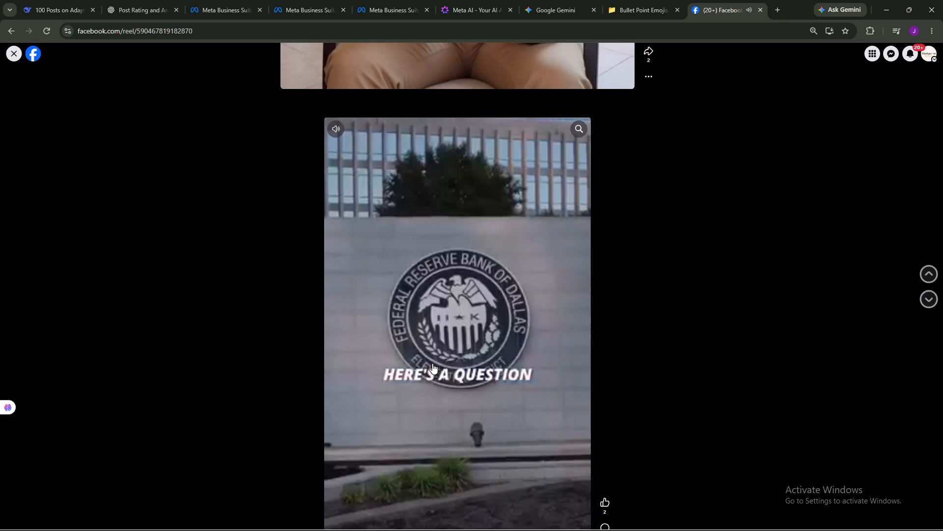
click(501, 493)
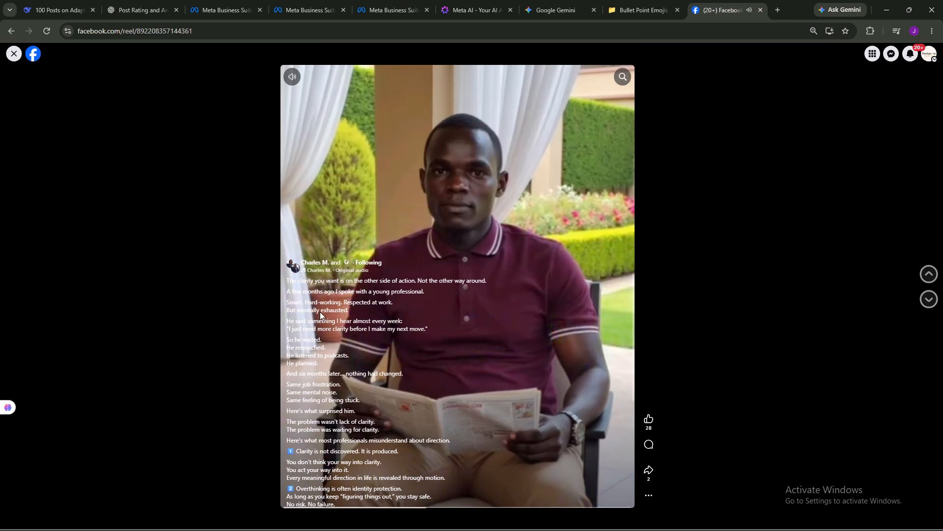
Review the caption of the reel about finding clarity through action and close the reel viewer.
scroll(354, 473, down, 1)
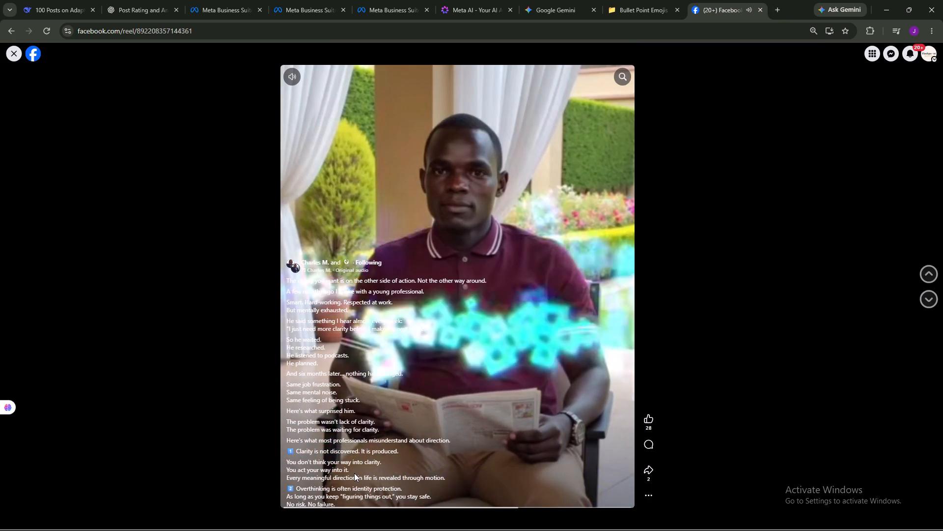
scroll(354, 470, down, 4)
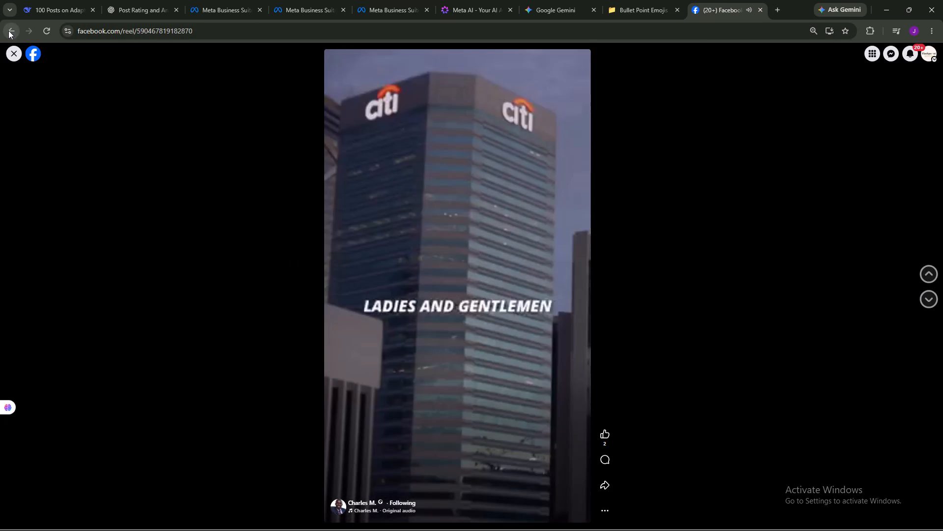
click(10, 45)
click(13, 57)
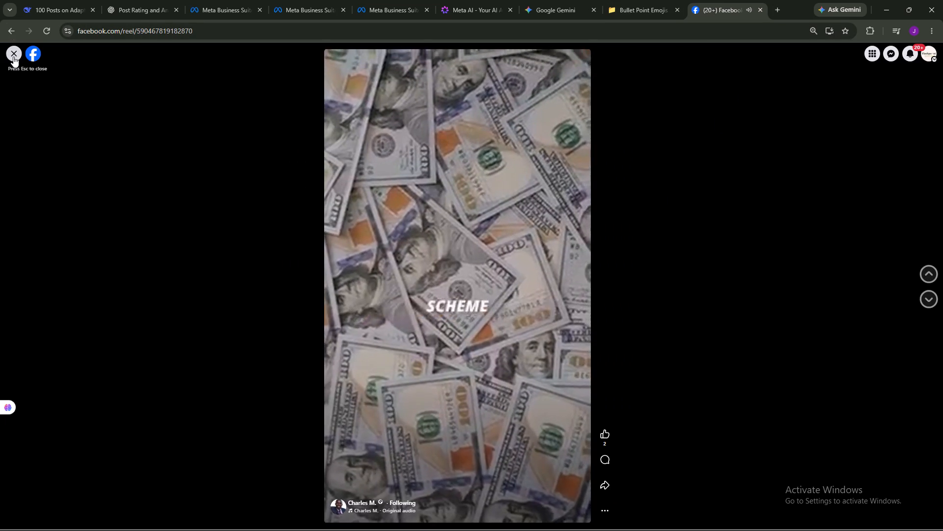
Open the coach page's photo gallery on Facebook and browse back through its older post images.
scroll(459, 263, up, 2)
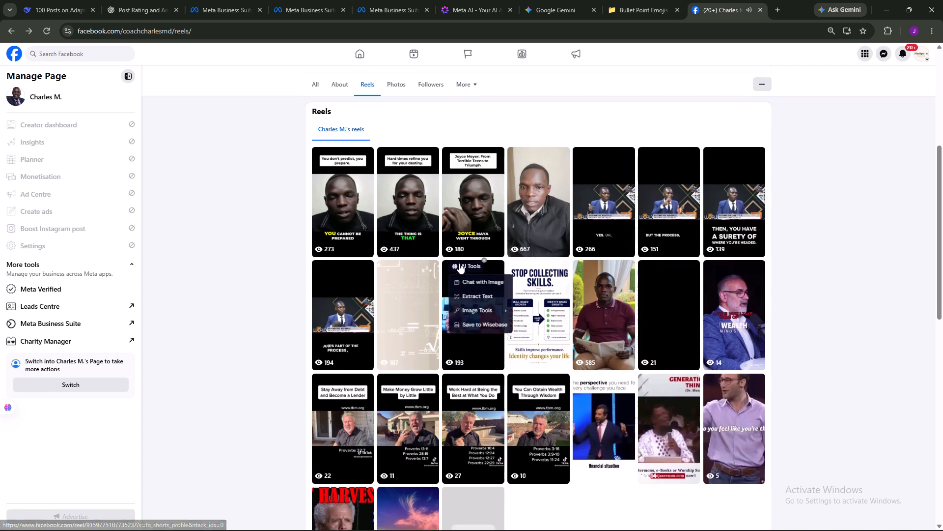
click(386, 175)
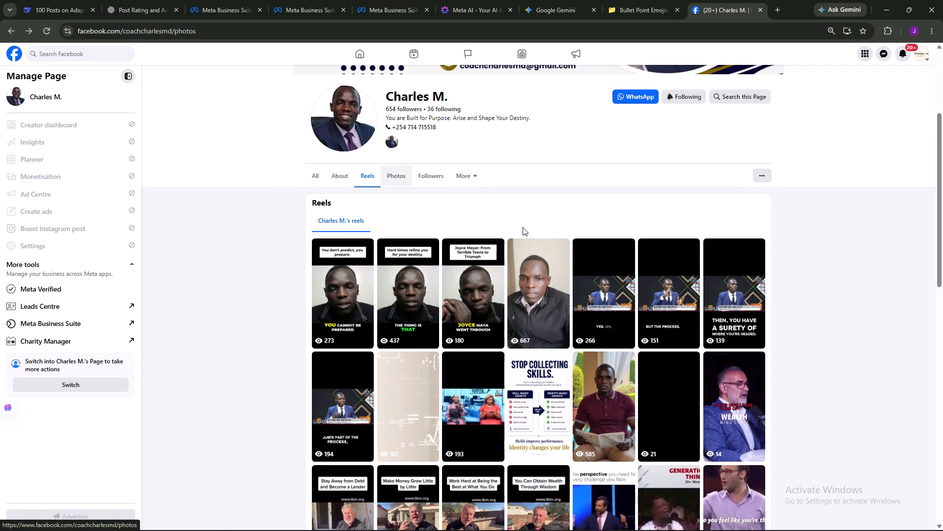
scroll(527, 257, down, 9)
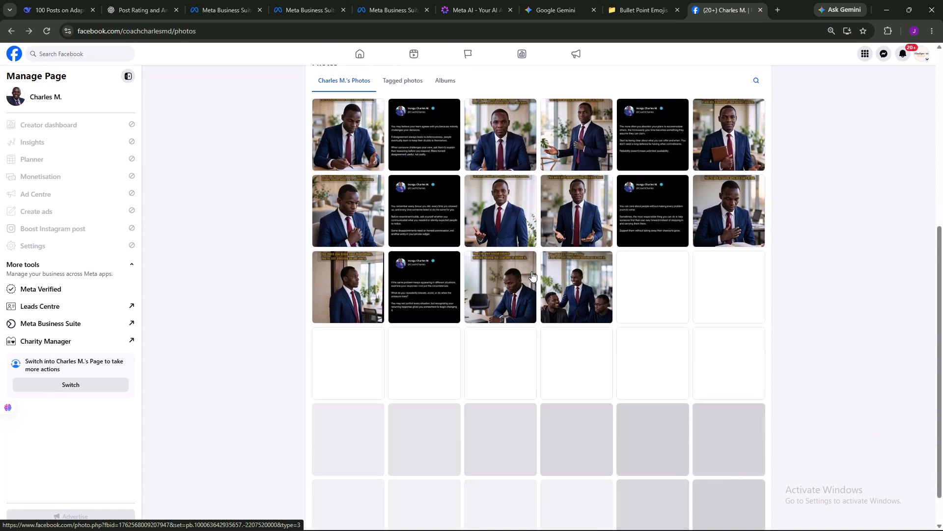
scroll(531, 271, down, 15)
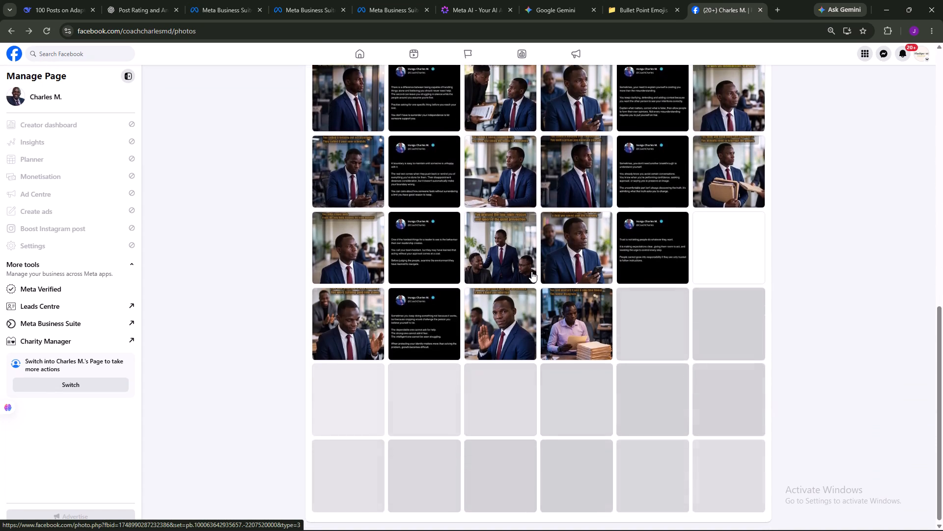
scroll(531, 271, down, 12)
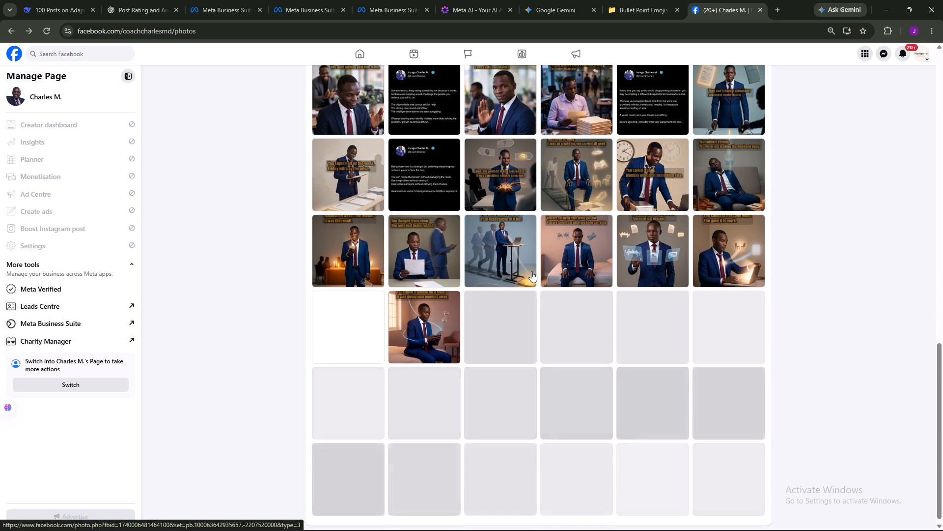
scroll(531, 271, down, 8)
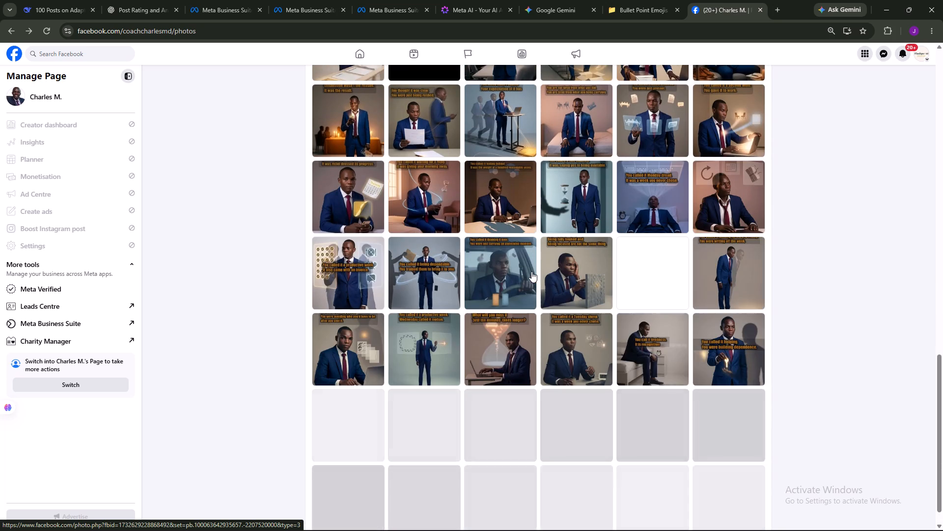
scroll(531, 271, down, 12)
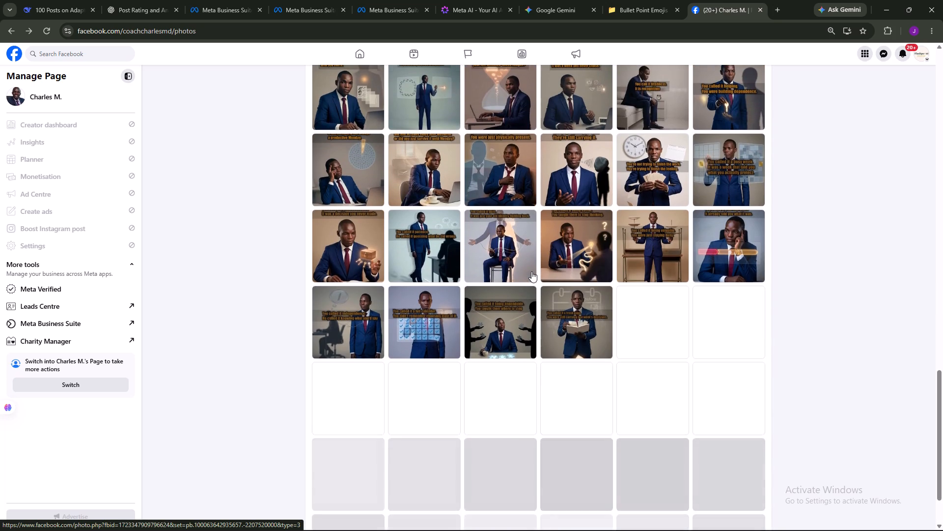
scroll(531, 271, down, 11)
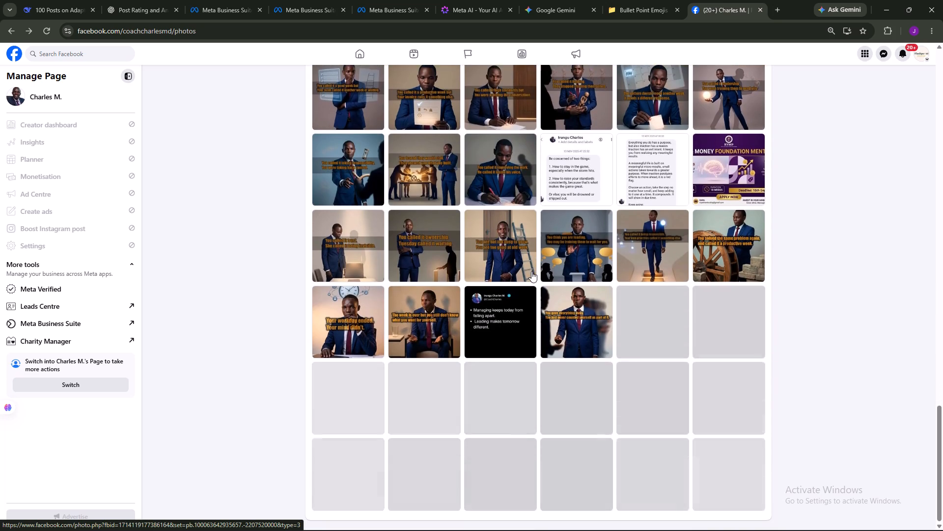
scroll(531, 271, down, 11)
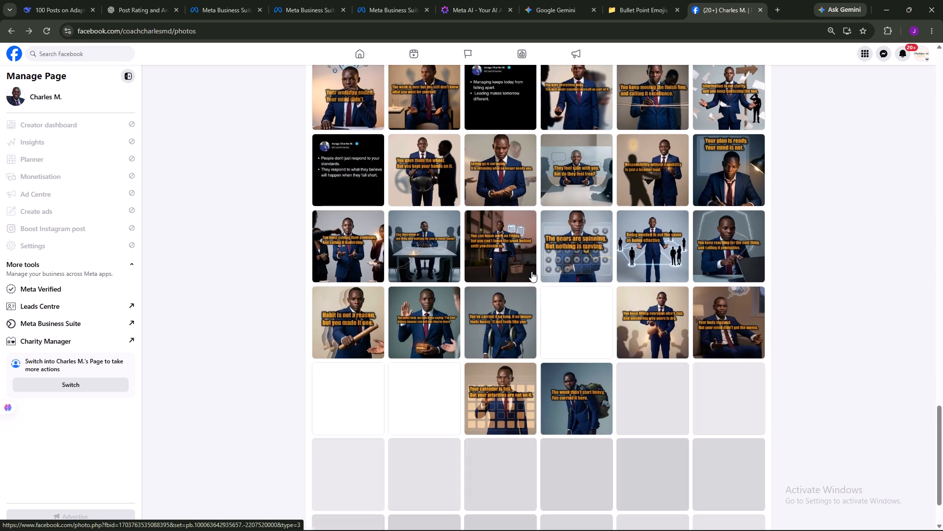
scroll(531, 271, down, 12)
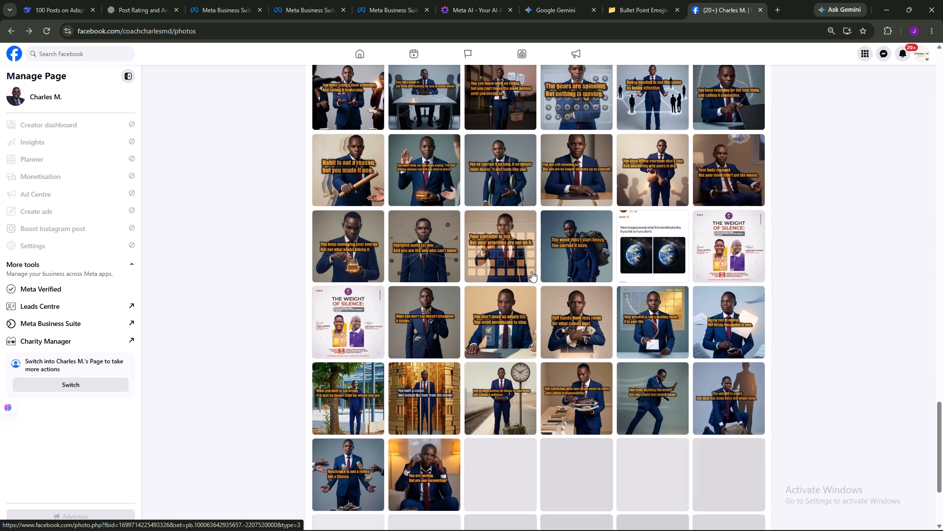
scroll(531, 271, down, 10)
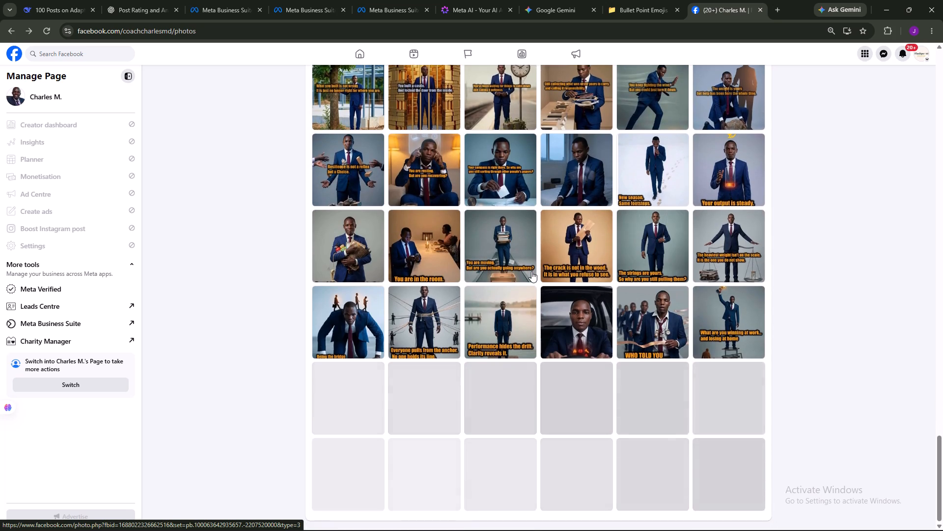
scroll(531, 271, down, 12)
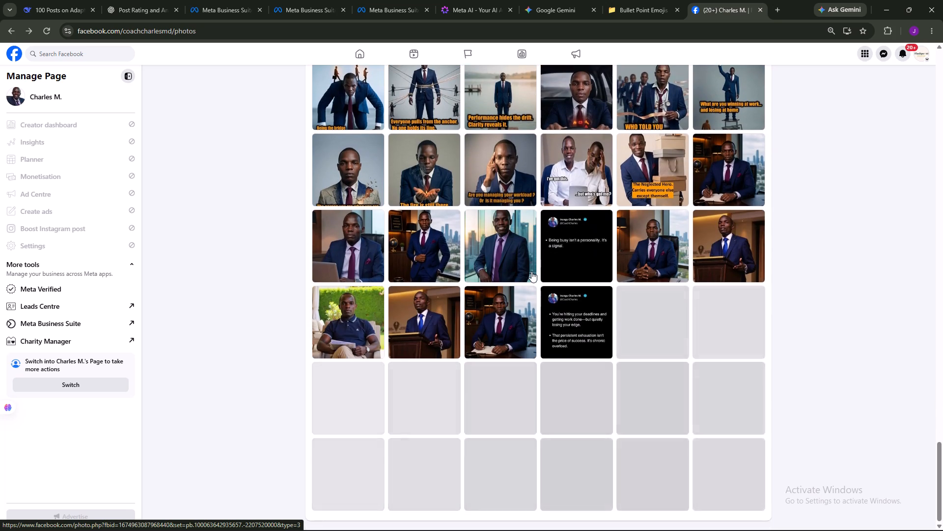
scroll(531, 271, down, 15)
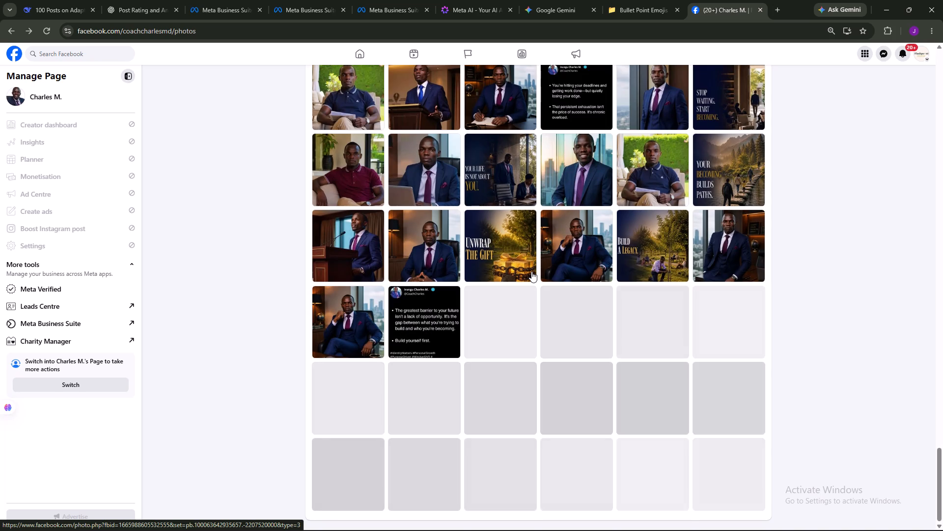
Browse further back through the coach page's photo gallery, examining the older quote graphics, infographics and portrait images.
scroll(531, 271, down, 10)
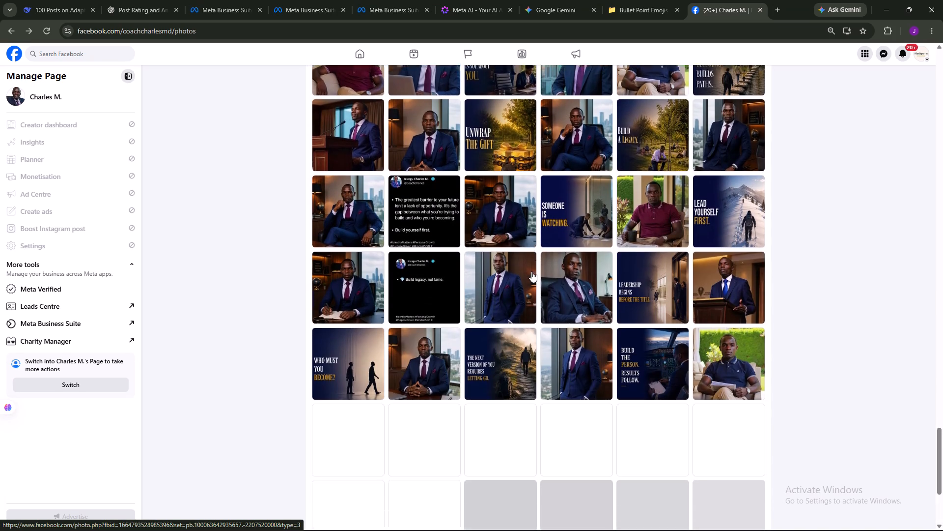
scroll(531, 271, down, 7)
scroll(531, 271, up, 3)
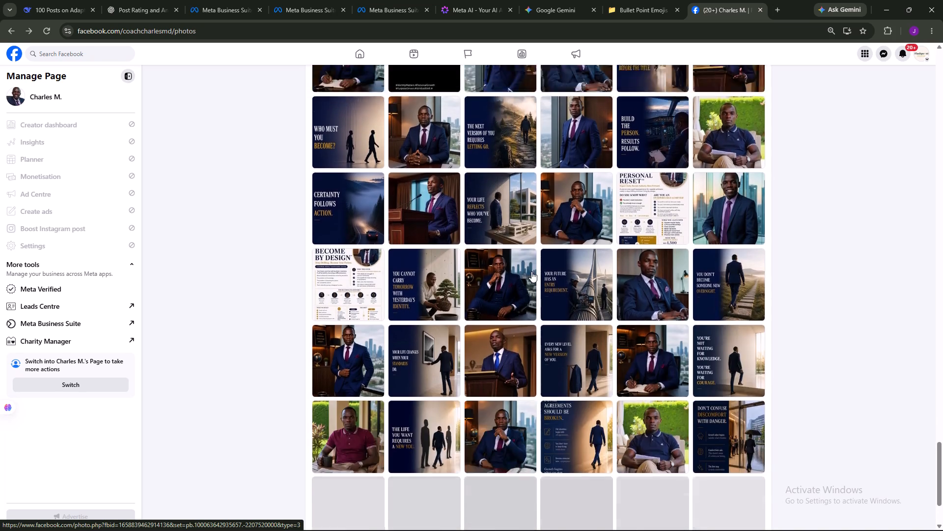
scroll(531, 271, up, 5)
scroll(531, 270, down, 11)
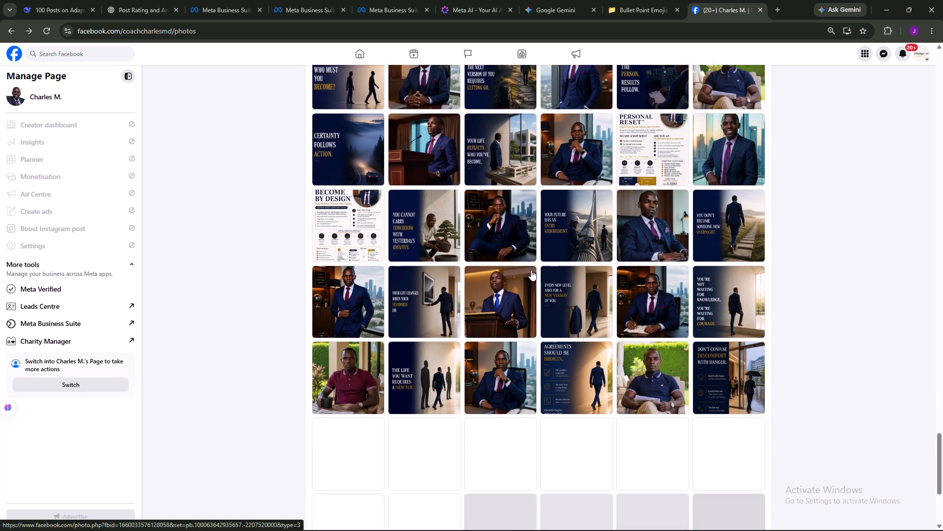
scroll(531, 270, down, 11)
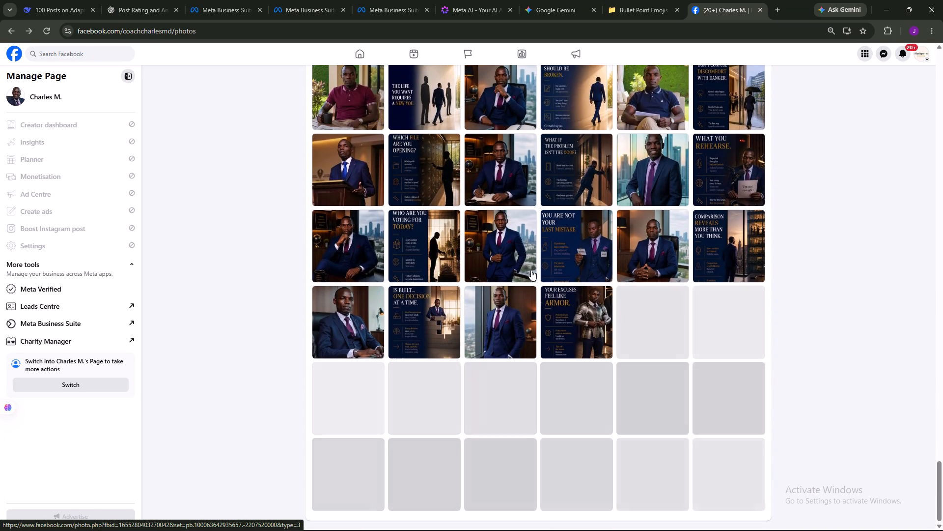
scroll(531, 270, down, 13)
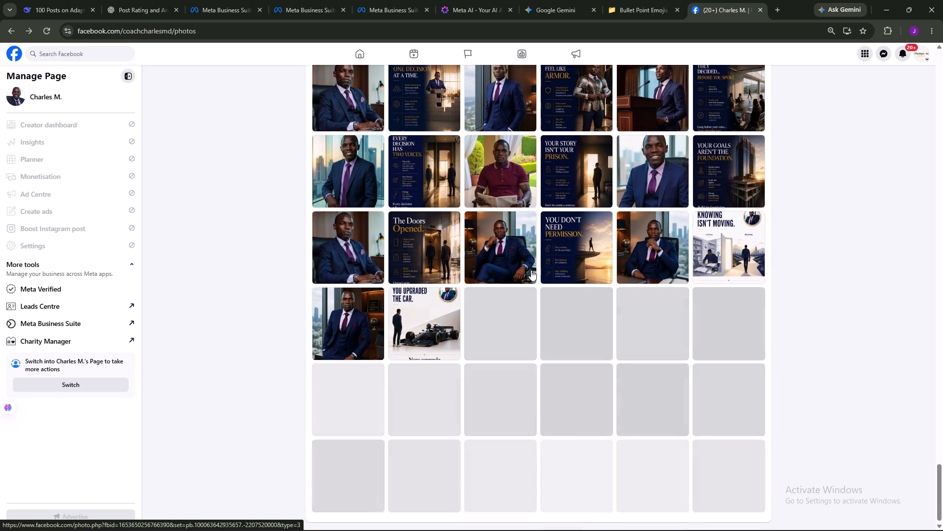
scroll(531, 270, down, 9)
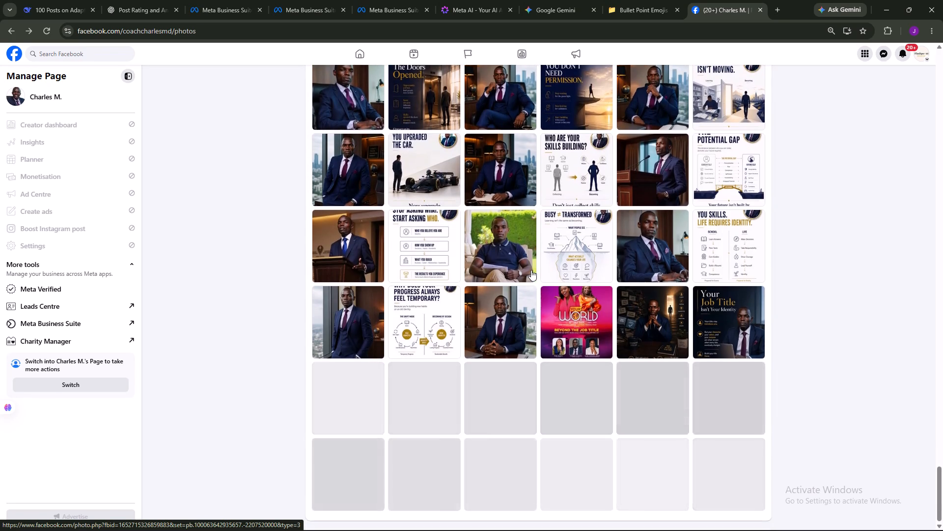
scroll(531, 270, down, 8)
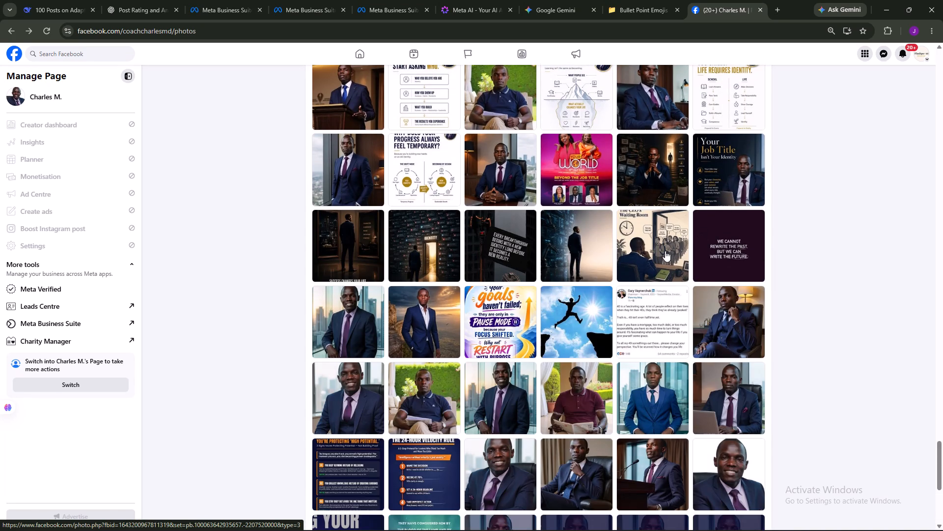
scroll(668, 252, down, 3)
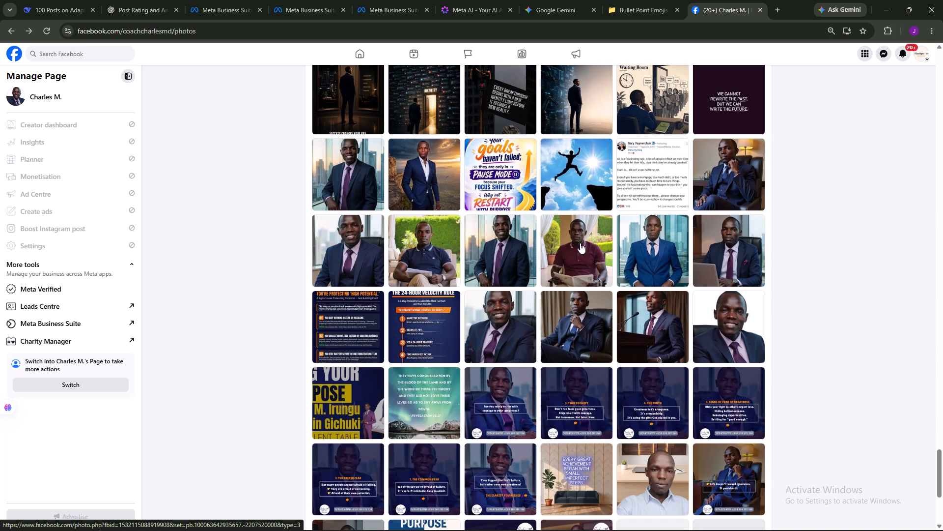
View the purple-tie portrait by the city windows and the white-background headshot individually to check their captions and dates, closing each one.
click(505, 244)
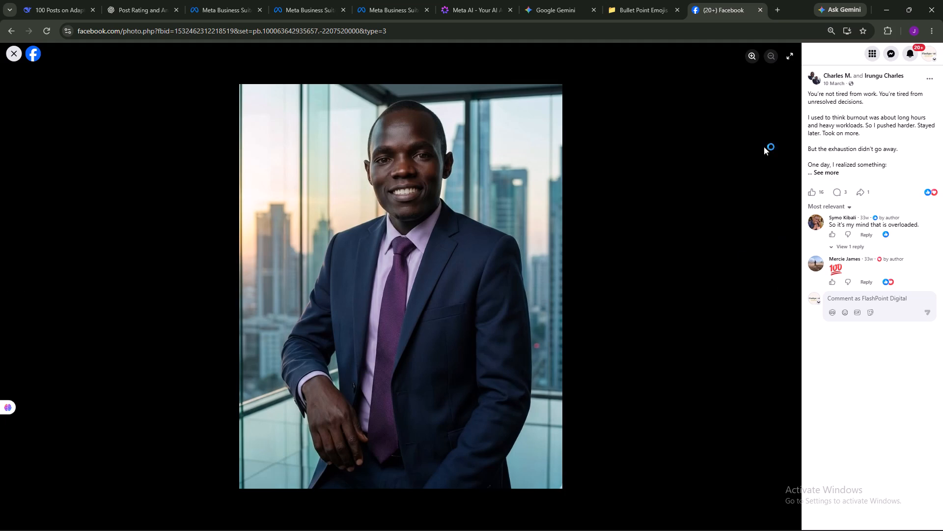
click(15, 55)
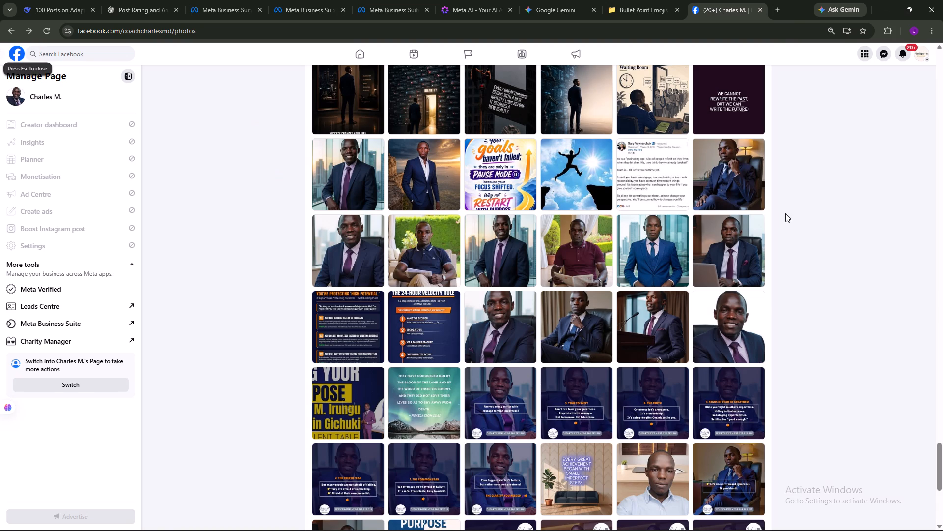
click(741, 330)
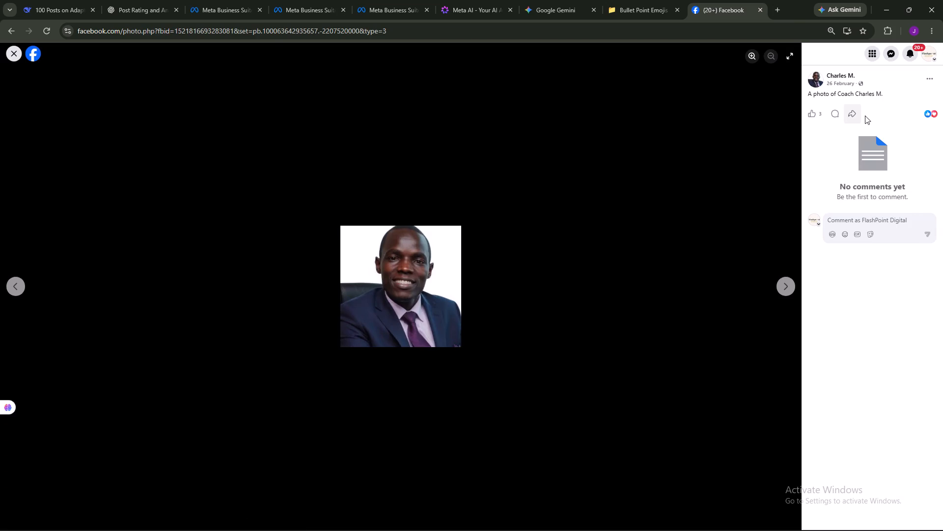
click(19, 58)
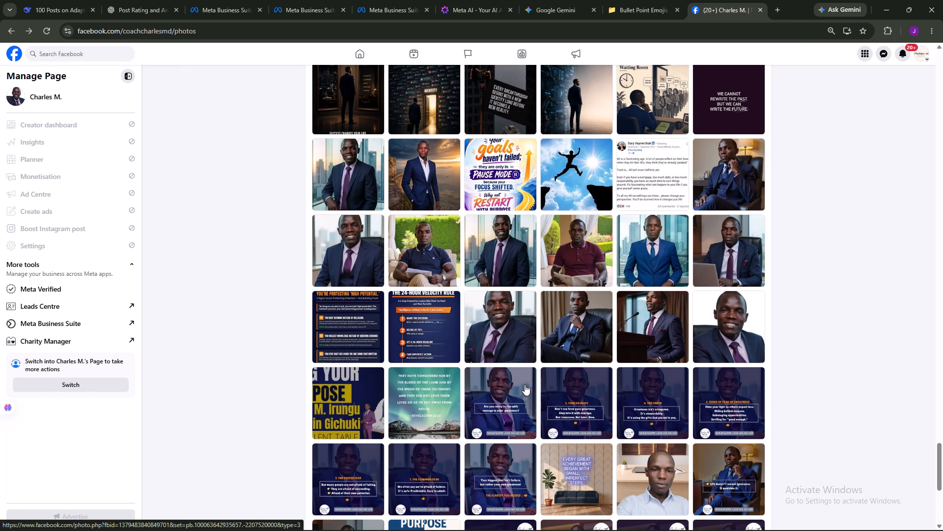
Check the September 2025 posts for the courage-to-greatness slide, the signs-of-fear slide and the "Purpose is not found. It's built." graphic.
click(512, 391)
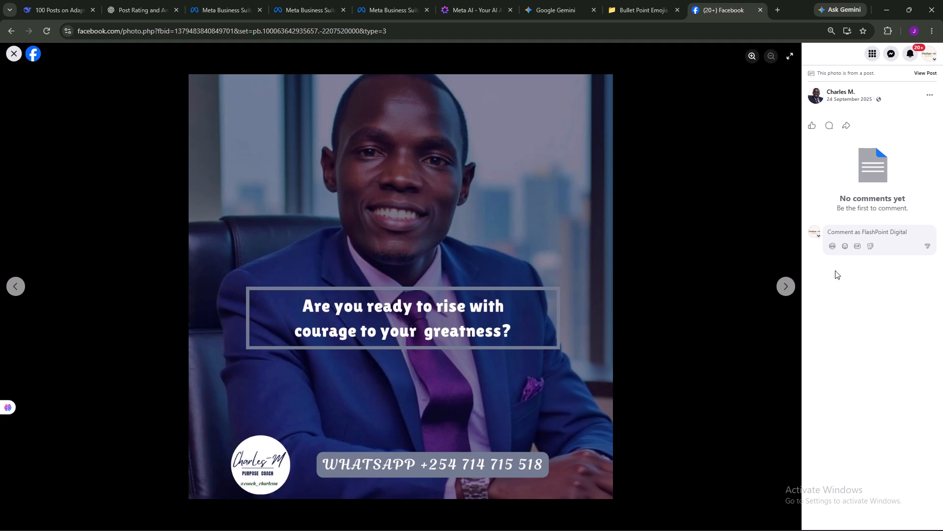
click(6, 50)
click(11, 51)
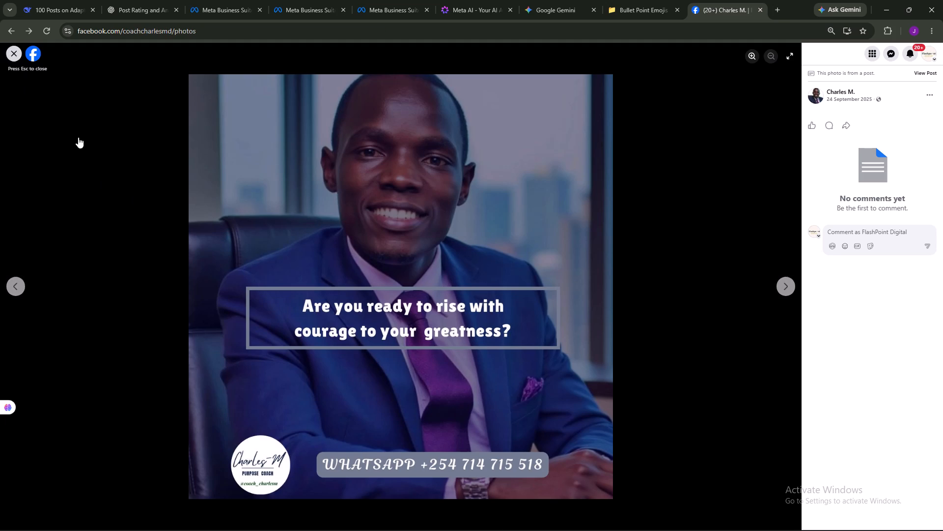
click(736, 407)
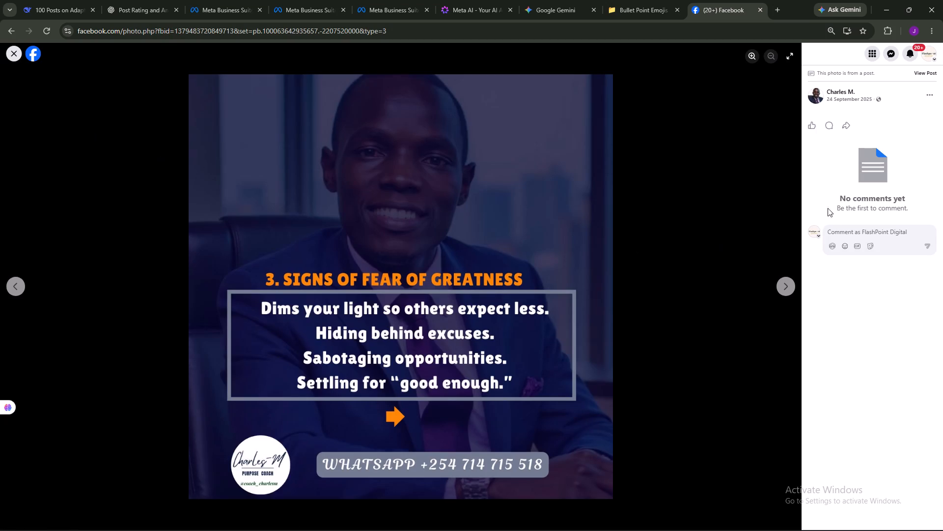
click(13, 50)
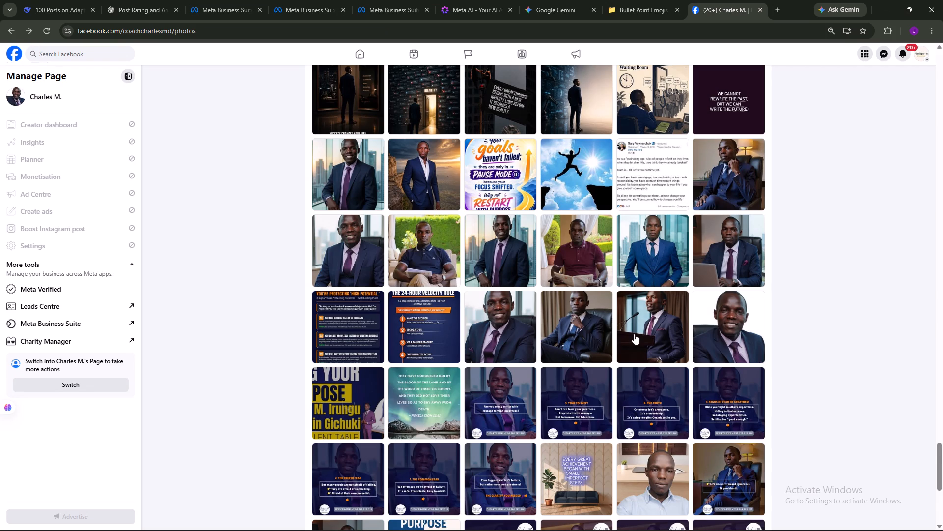
scroll(635, 335, down, 3)
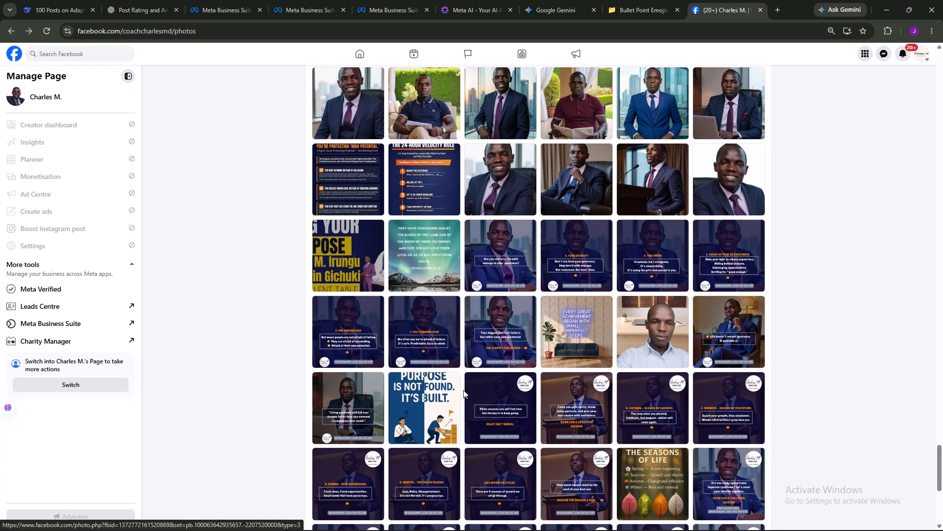
click(433, 396)
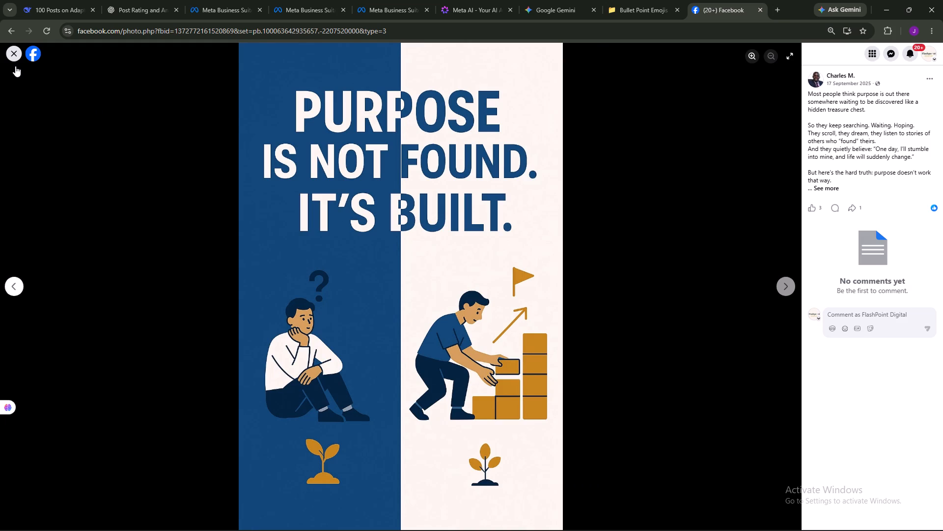
click(11, 55)
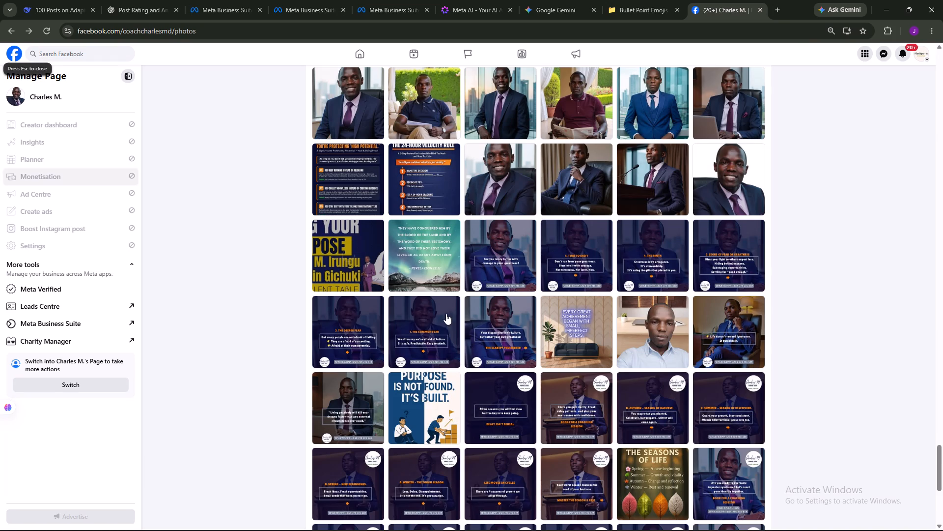
Look through the oldest gallery images, return to the more recent ones, and check the caption of "The CEO's Waiting Room" image.
scroll(447, 362, down, 3)
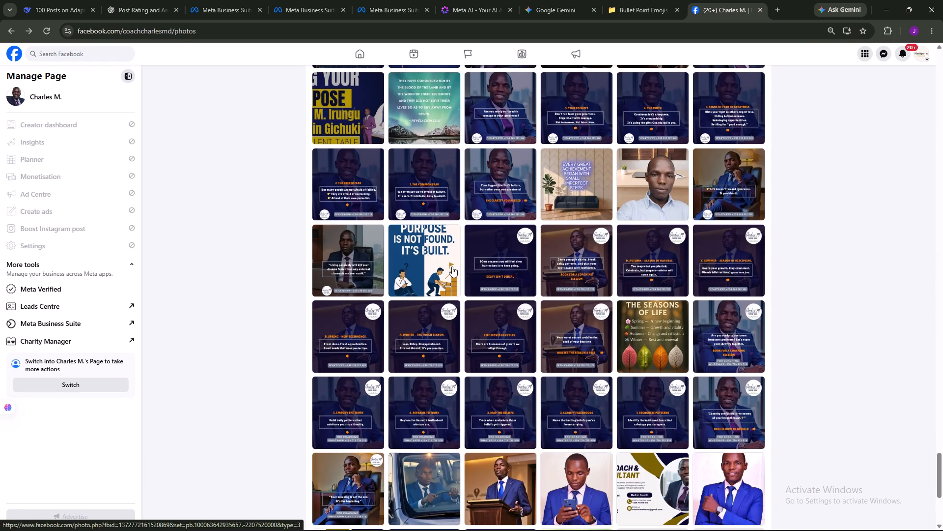
scroll(610, 361, down, 4)
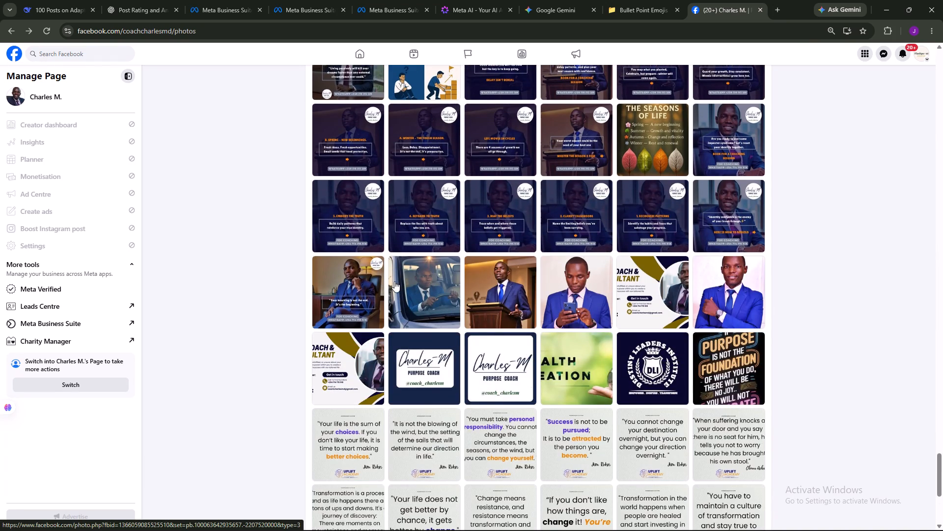
scroll(622, 341, up, 4)
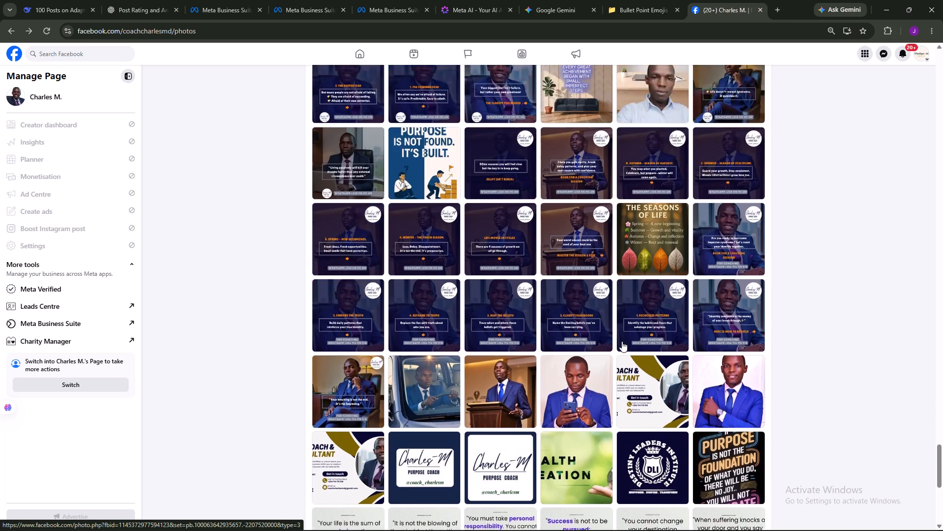
scroll(622, 341, up, 5)
scroll(626, 228, up, 3)
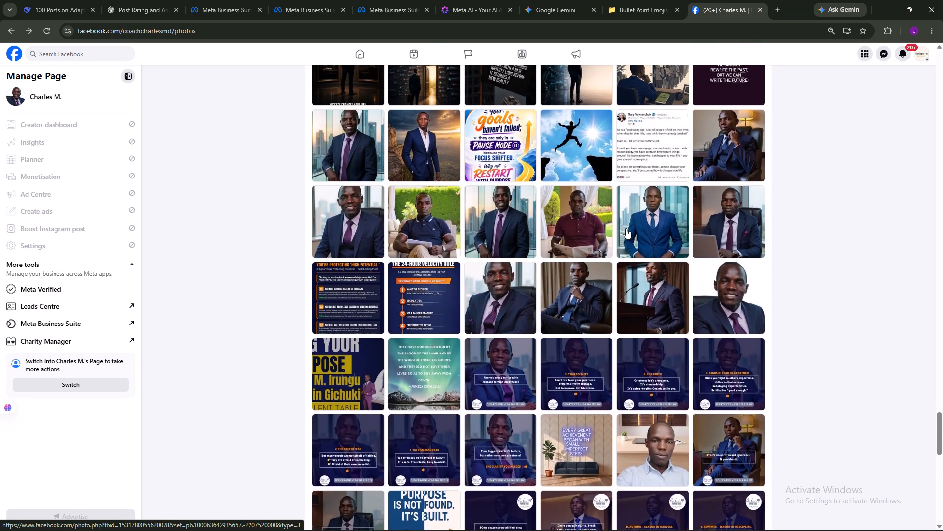
click(646, 195)
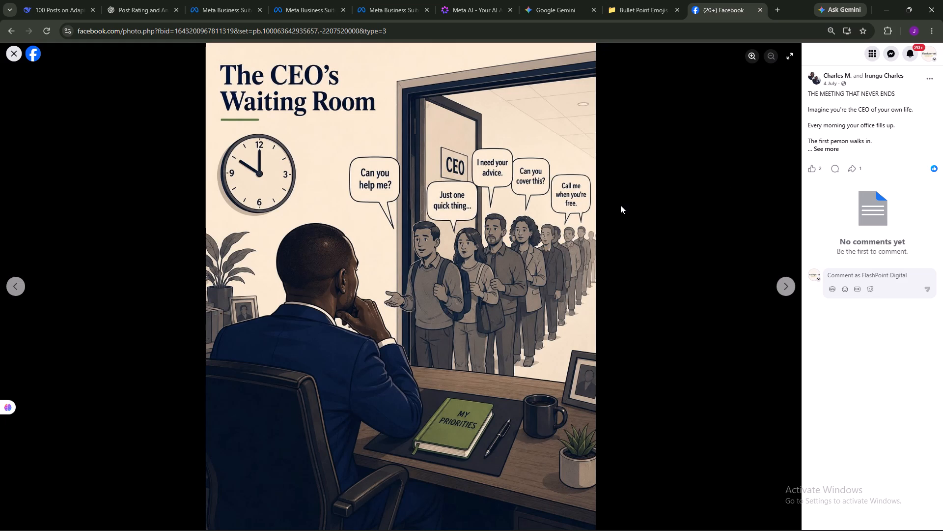
click(14, 59)
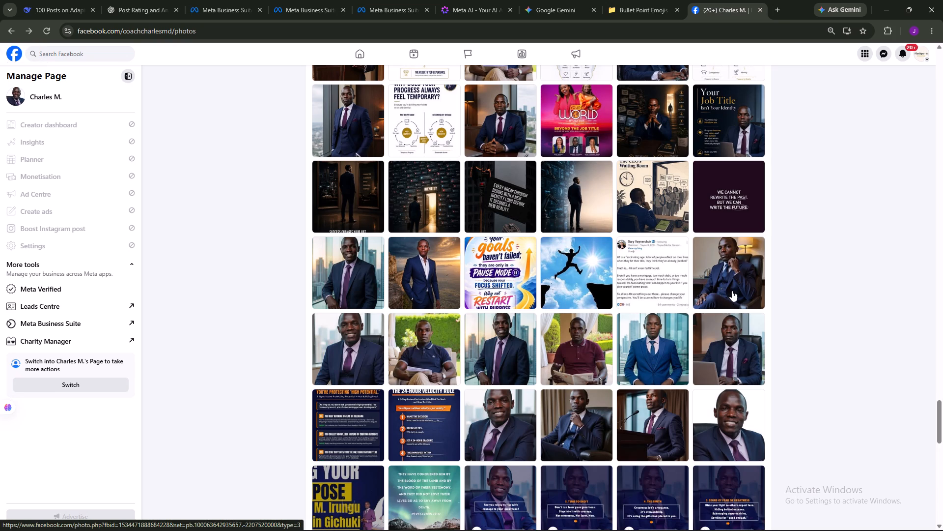
View the seated portrait's post about leading yourself and look through the neighbouring posts up to the one about open loops.
click(732, 291)
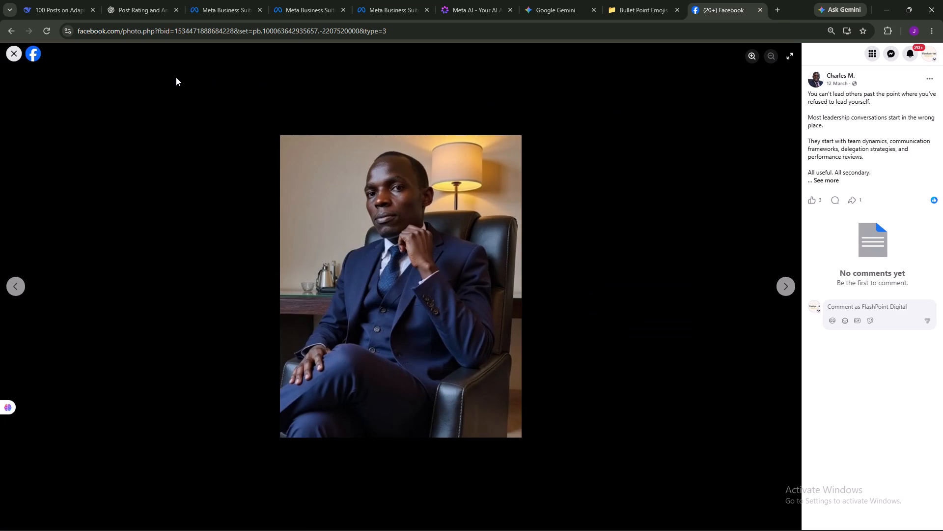
click(3, 55)
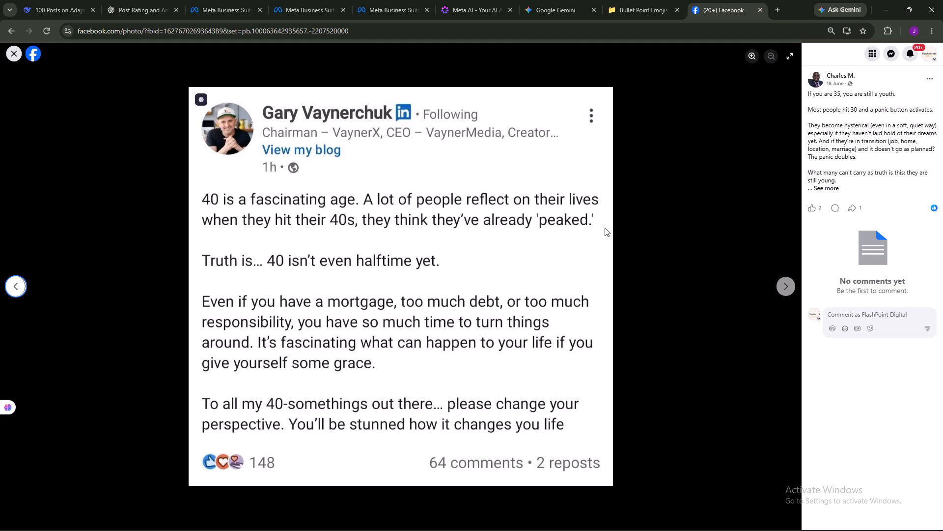
click(784, 284)
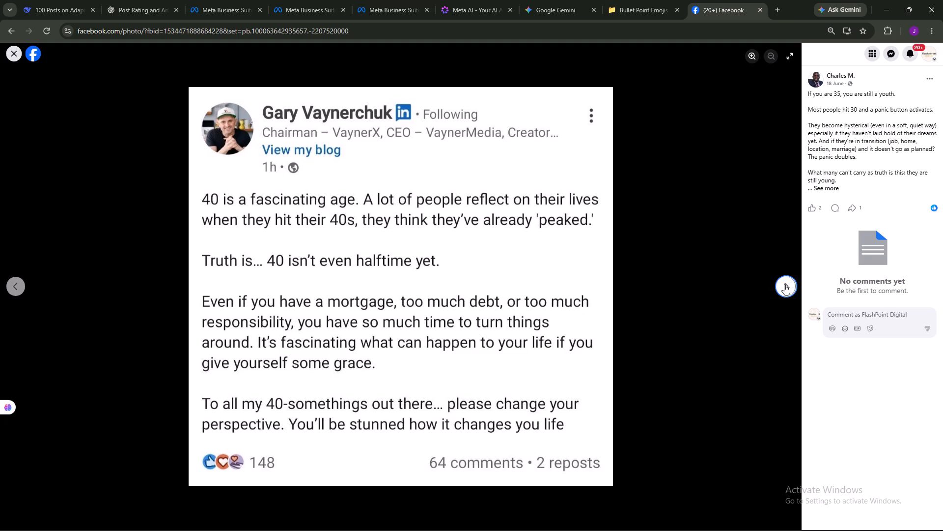
click(784, 284)
click(784, 284)
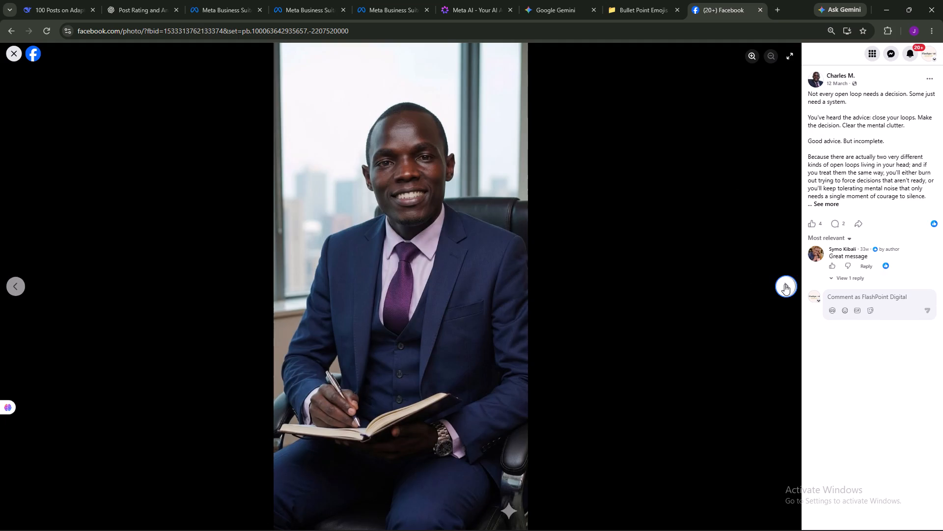
Read the captions of the post about unresolved decisions, the burgundy polo portrait with the newspaper and the blue-suit portrait.
click(784, 284)
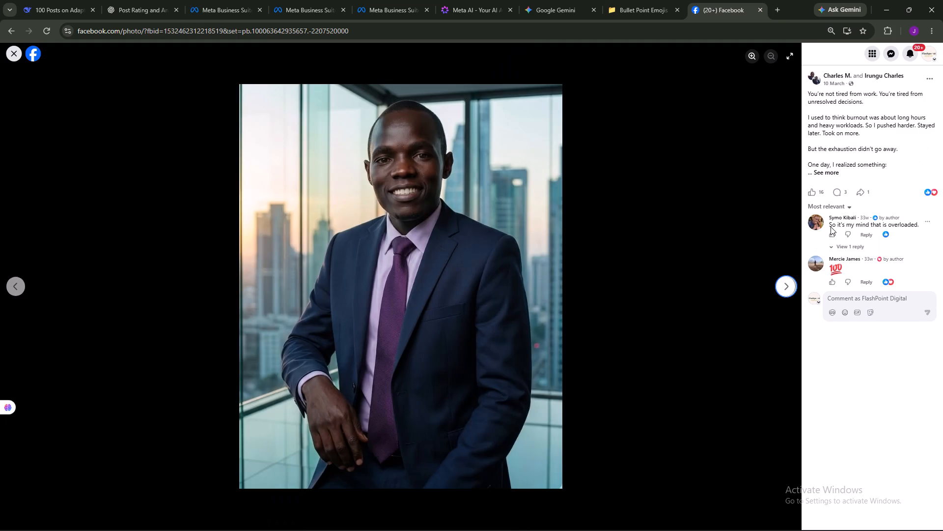
click(823, 176)
click(823, 175)
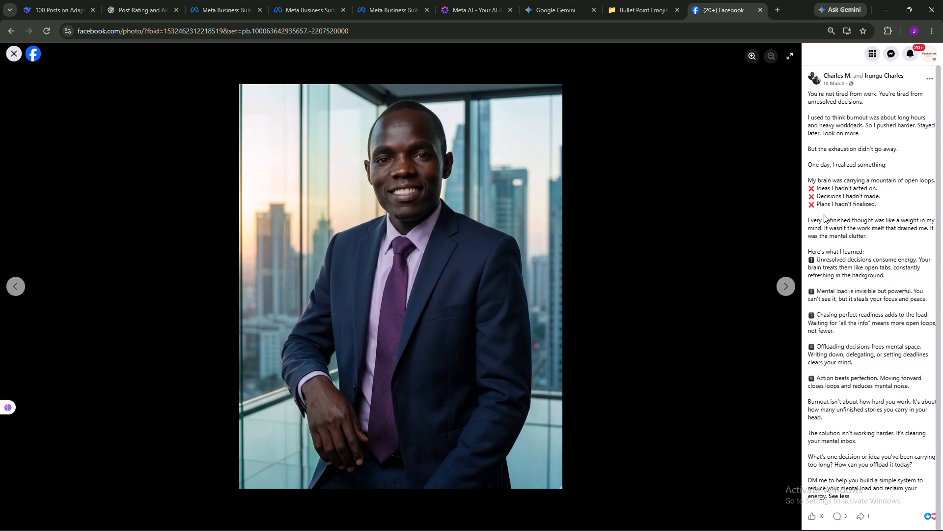
scroll(833, 278, down, 6)
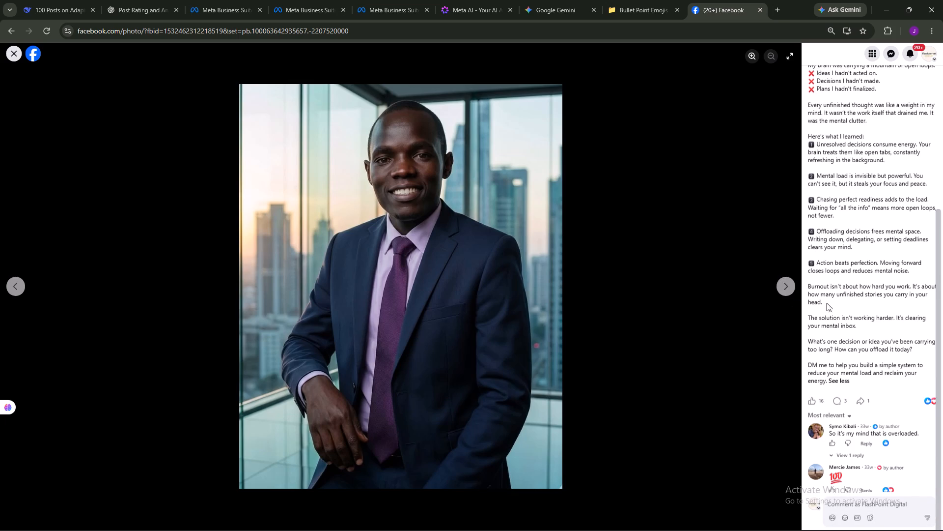
click(787, 292)
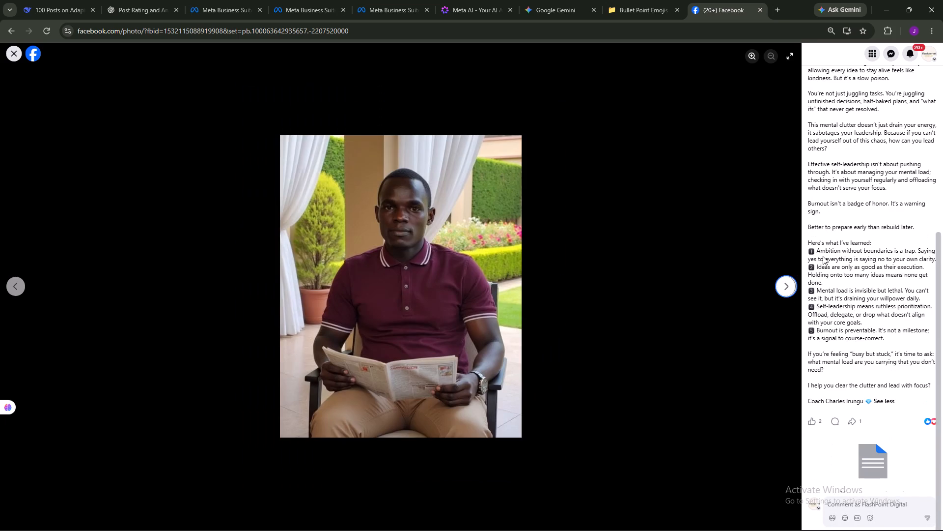
scroll(824, 275, down, 4)
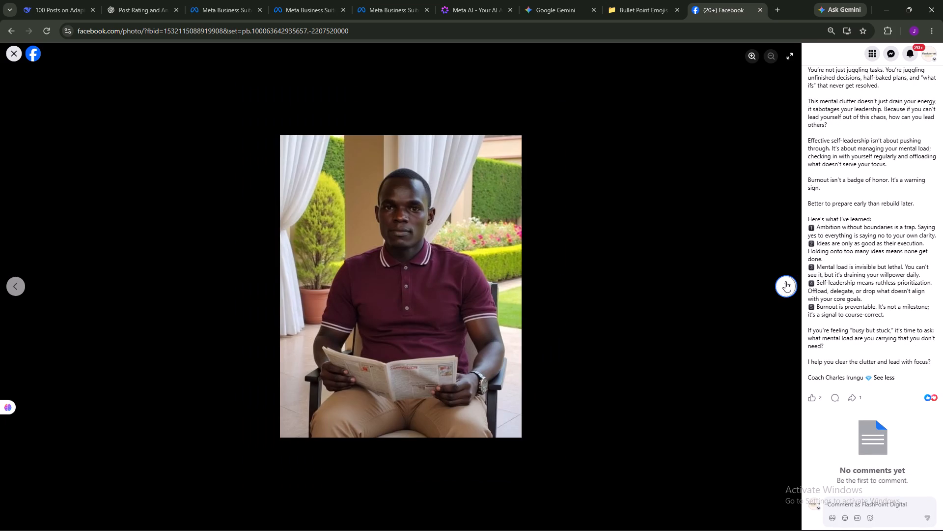
click(785, 281)
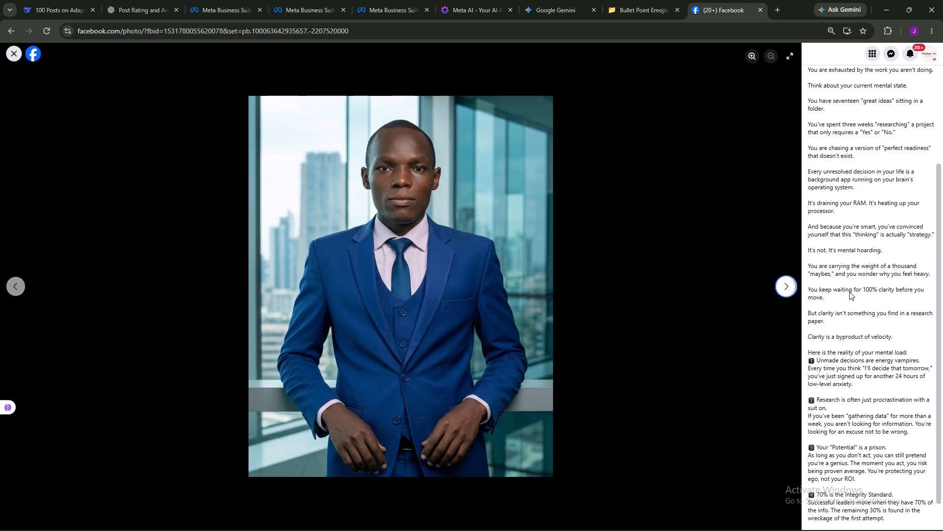
scroll(849, 292, down, 7)
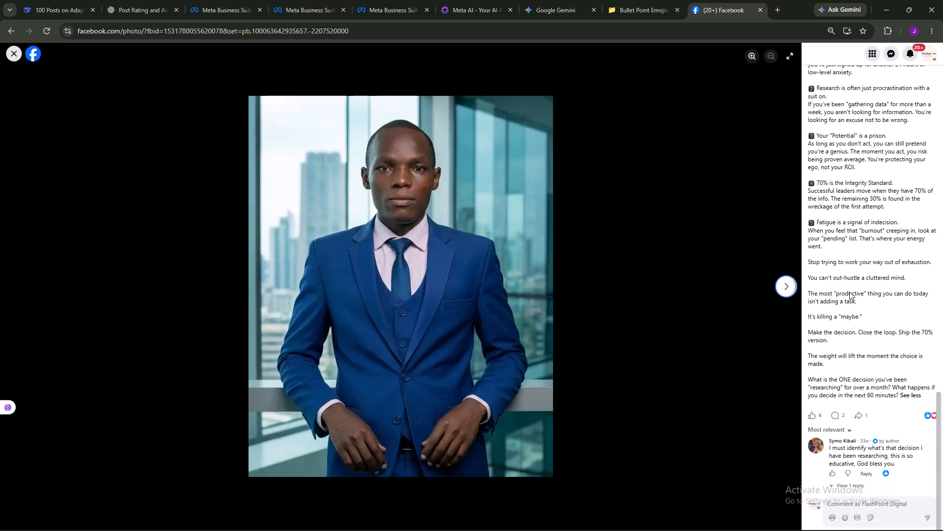
scroll(849, 292, up, 12)
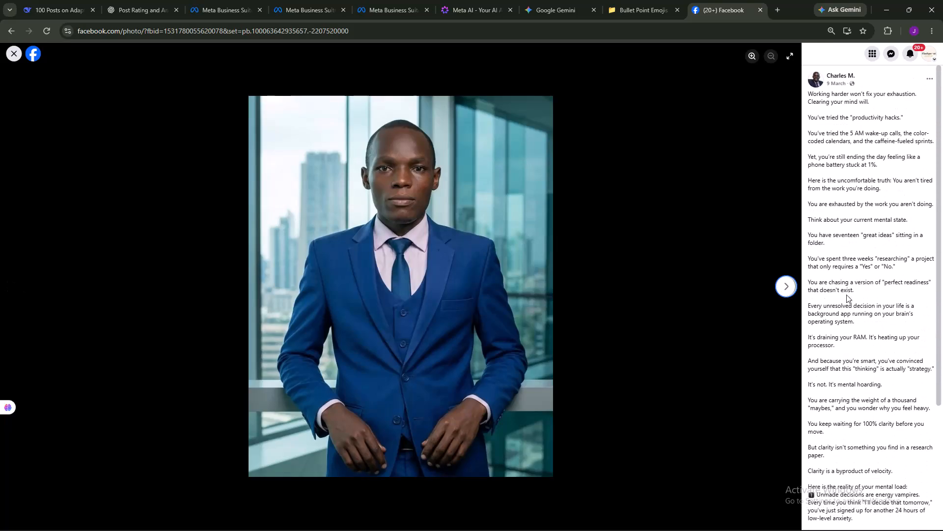
Read the captions of the laptop portrait's overthinking post and the "Protecting 'High Potential'" and "The 24-Hour Velocity Rule" infographics.
click(791, 290)
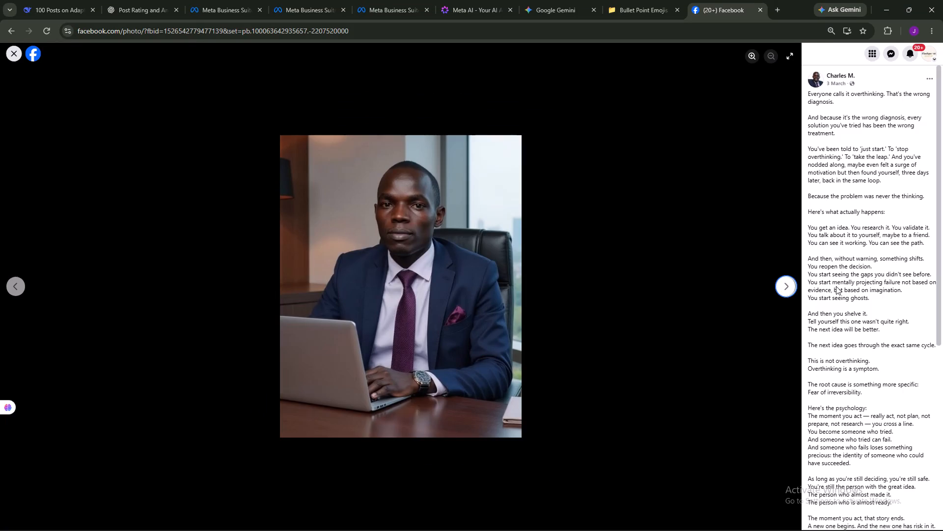
scroll(856, 298, down, 17)
click(794, 289)
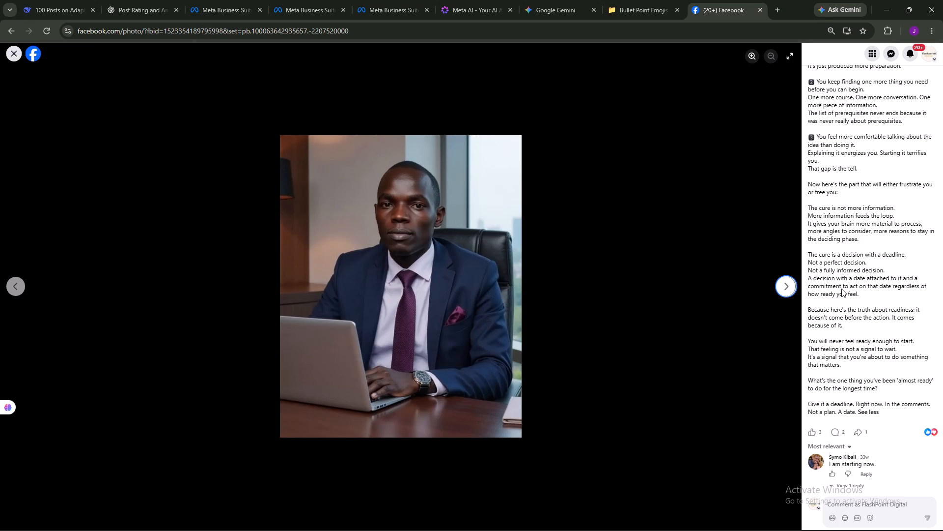
scroll(817, 288, down, 9)
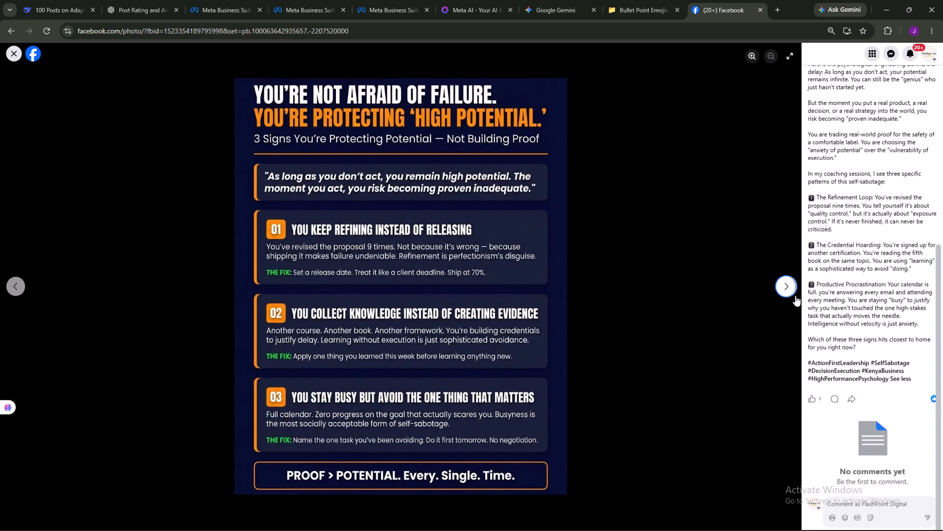
click(782, 284)
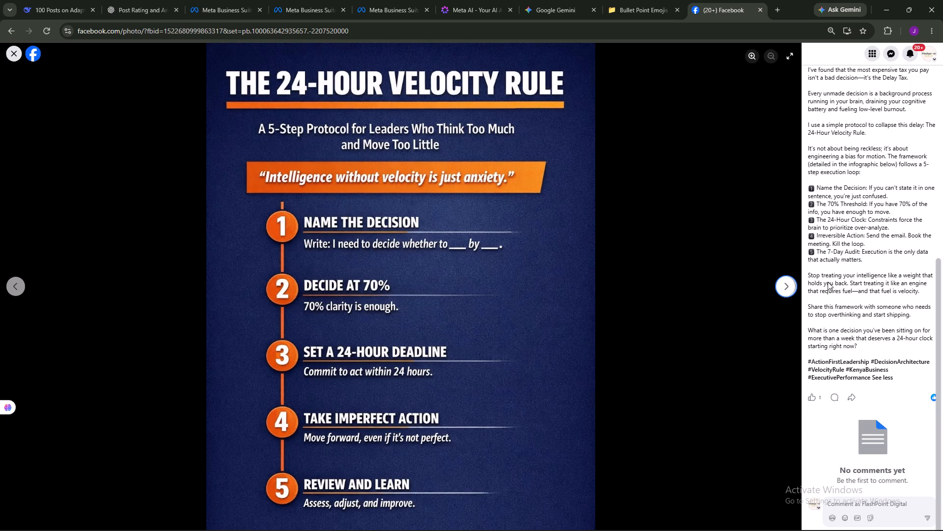
scroll(837, 285, up, 6)
scroll(837, 285, down, 3)
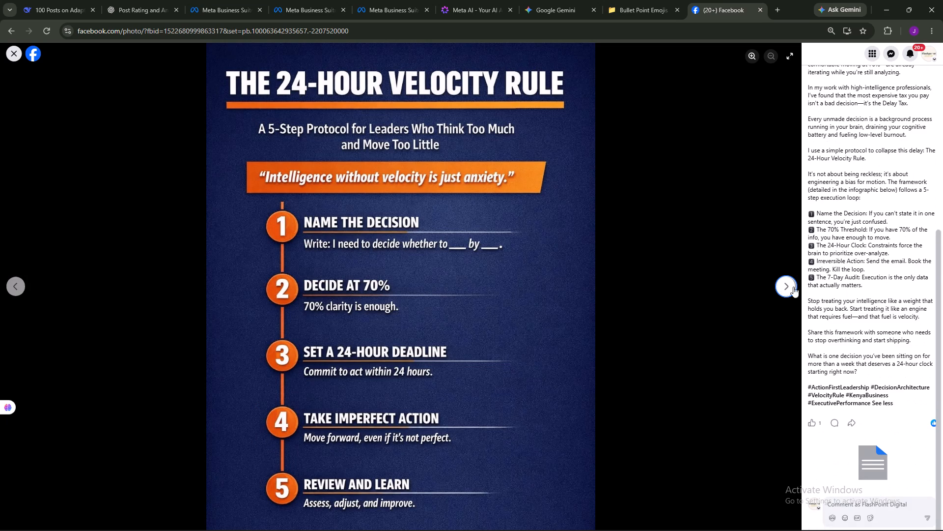
Check the captions of the smiling desk portrait, the armchair portrait, the podium photo and the small headshot, and close the Facebook photo viewer.
click(784, 285)
scroll(850, 282, down, 6)
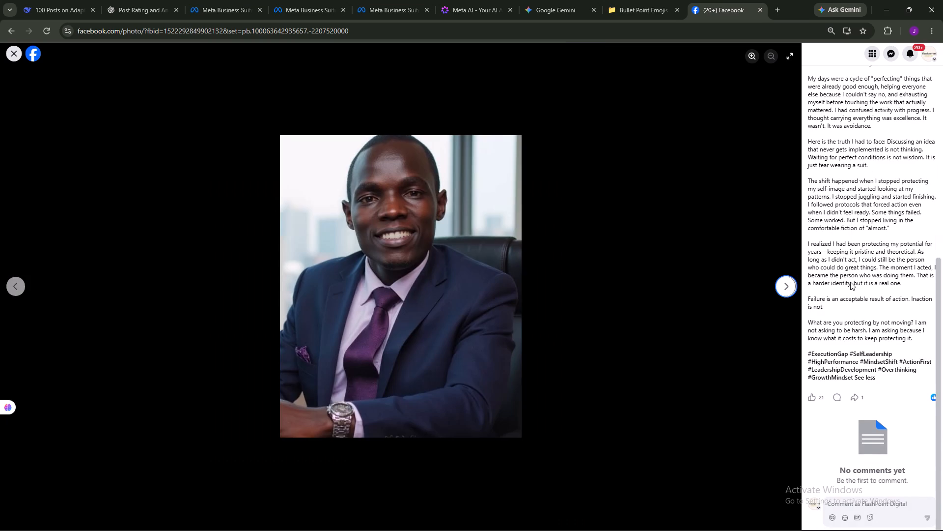
scroll(850, 282, up, 3)
click(785, 291)
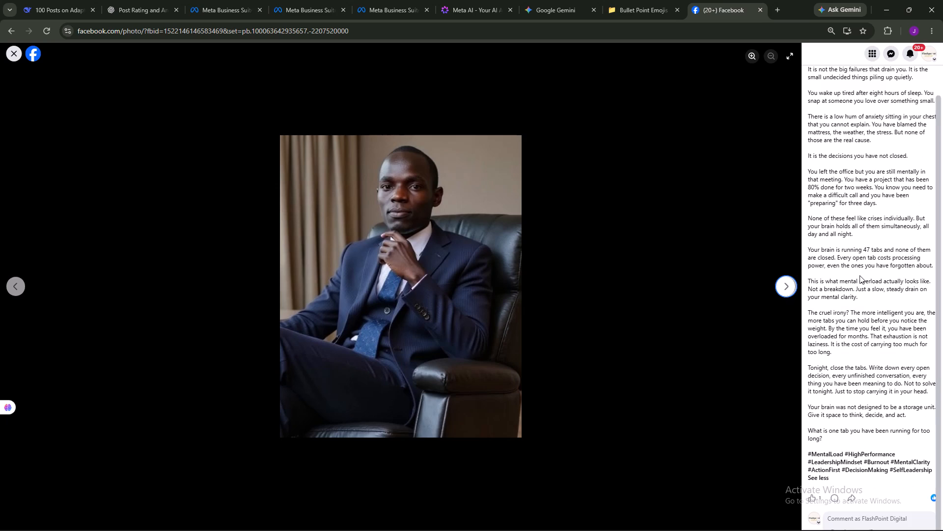
scroll(860, 275, down, 6)
click(794, 289)
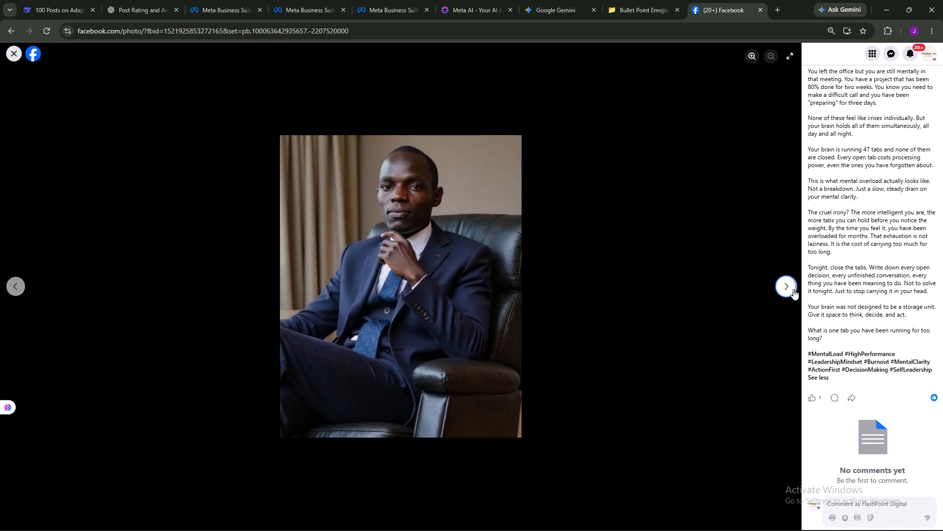
scroll(862, 276, up, 8)
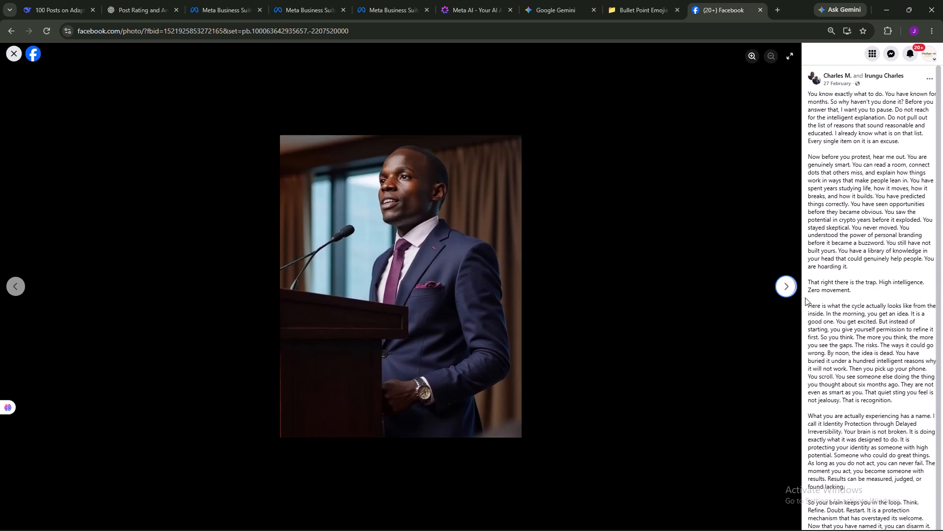
click(791, 292)
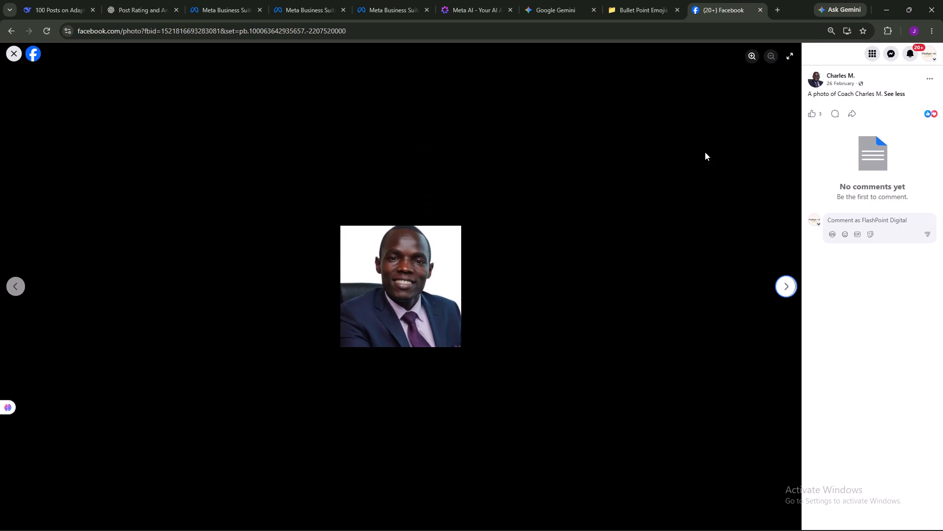
click(761, 11)
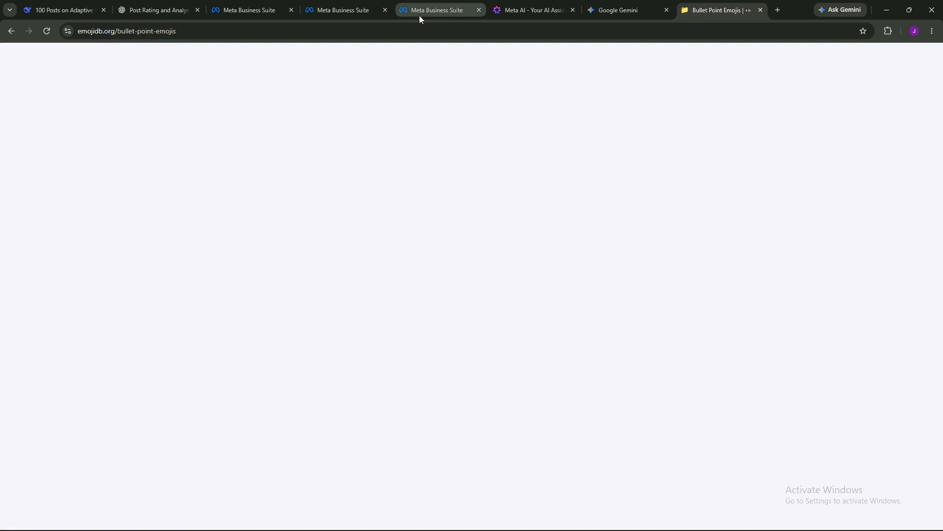
In the Meta Business Suite post draft, copy the headline "YOU ARE NOT STUCK BECAUSE YOU LACK ABILITY".
click(256, 11)
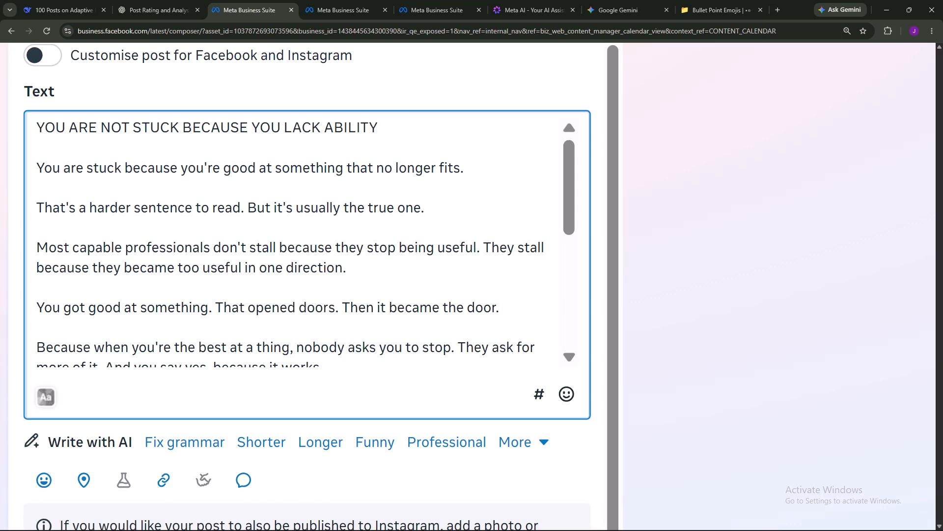
click(378, 126)
drag(402, 125, 0, 124)
right_click(176, 124)
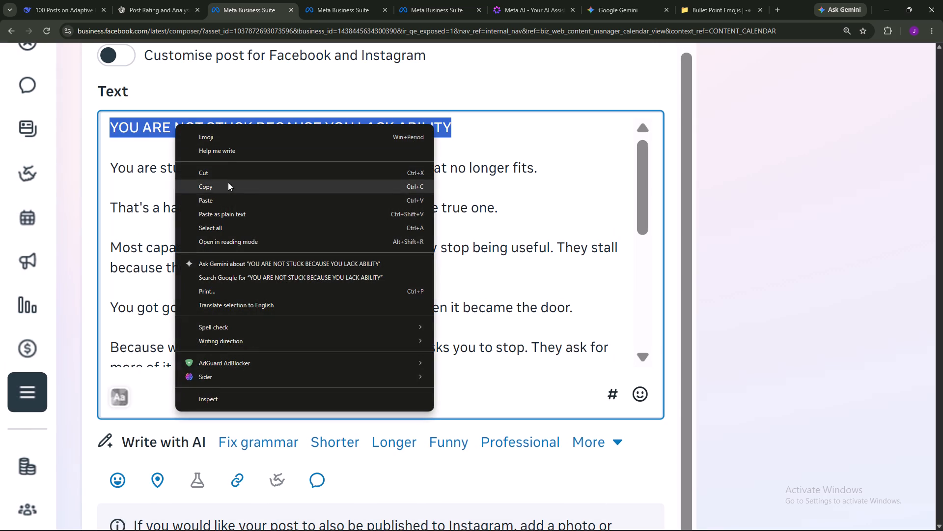
Copy the headline "YOU ARE NOT STUCK BECAUSE YOU LACK ABILITY" from the post text into a new blank Word document.
click(228, 184)
click(86, 524)
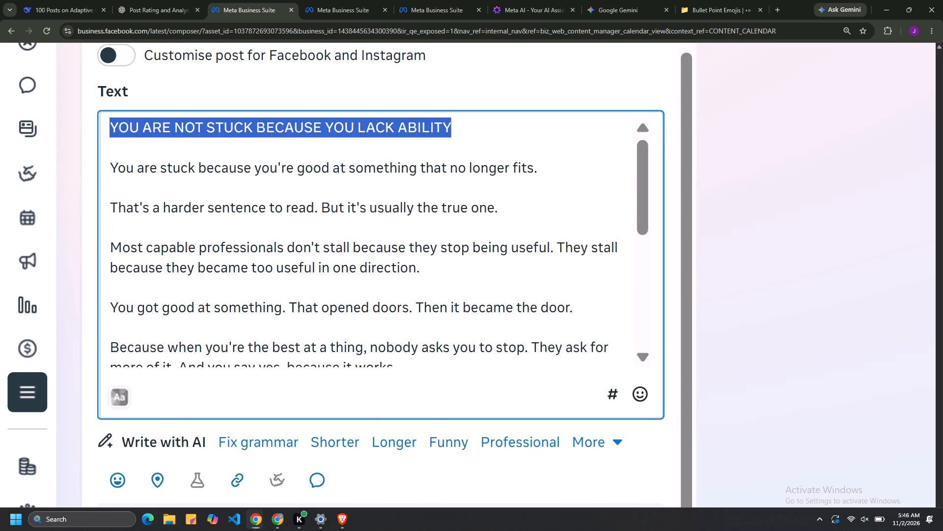
text(ms)
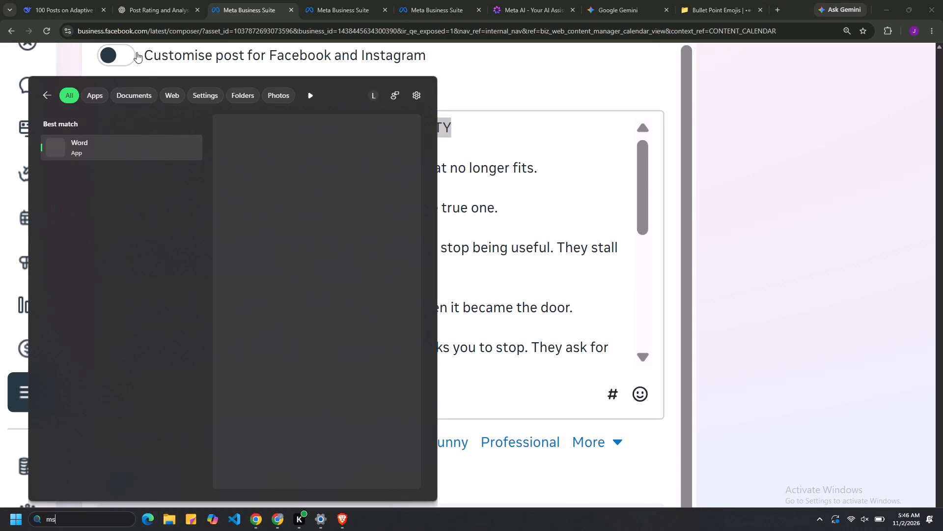
click(265, 216)
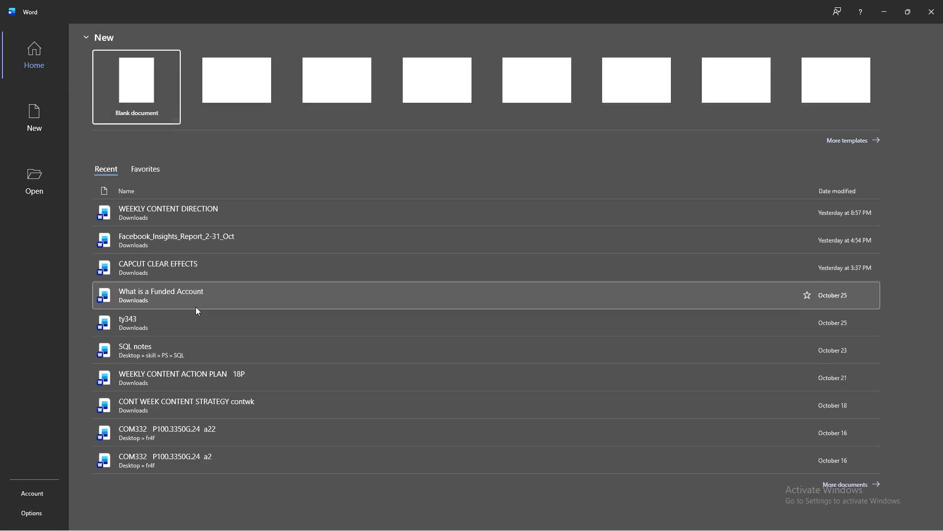
click(135, 107)
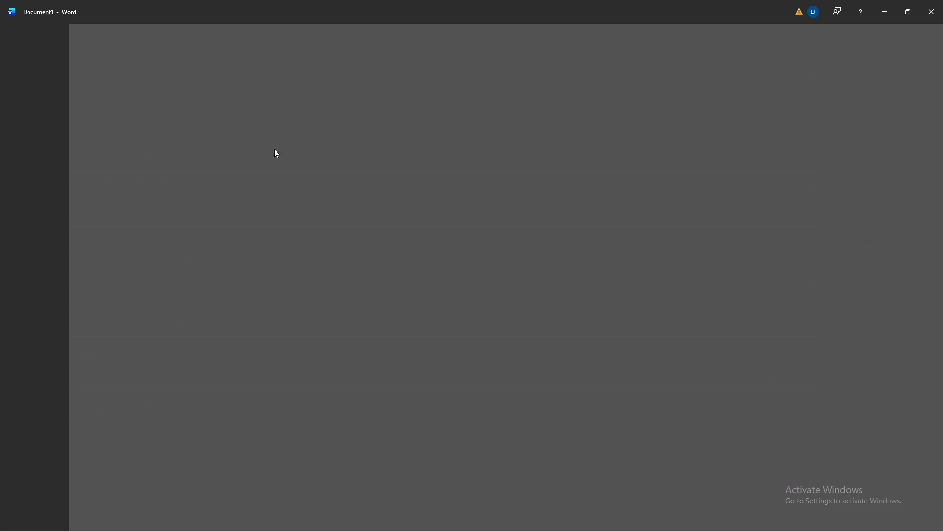
key(ctrl+v)
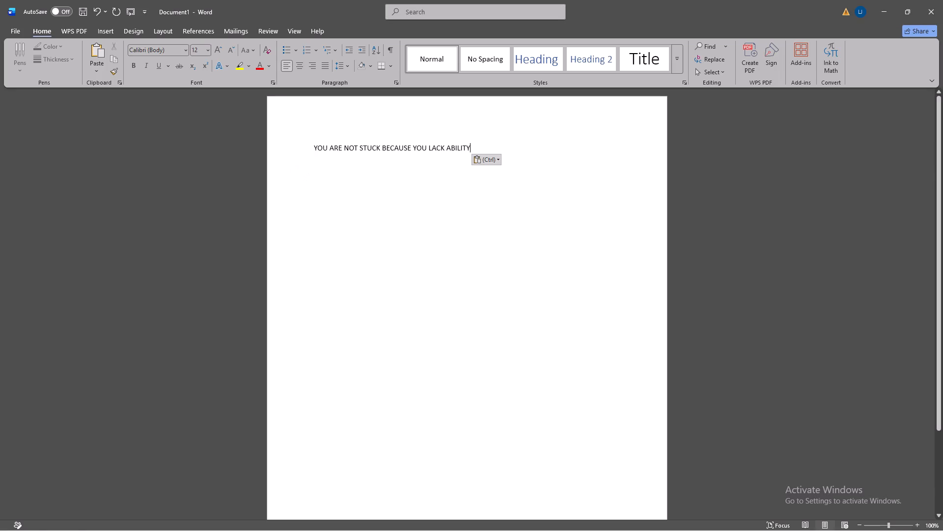
Convert the pasted headline to lowercase in Word and copy it.
drag(469, 147, 274, 162)
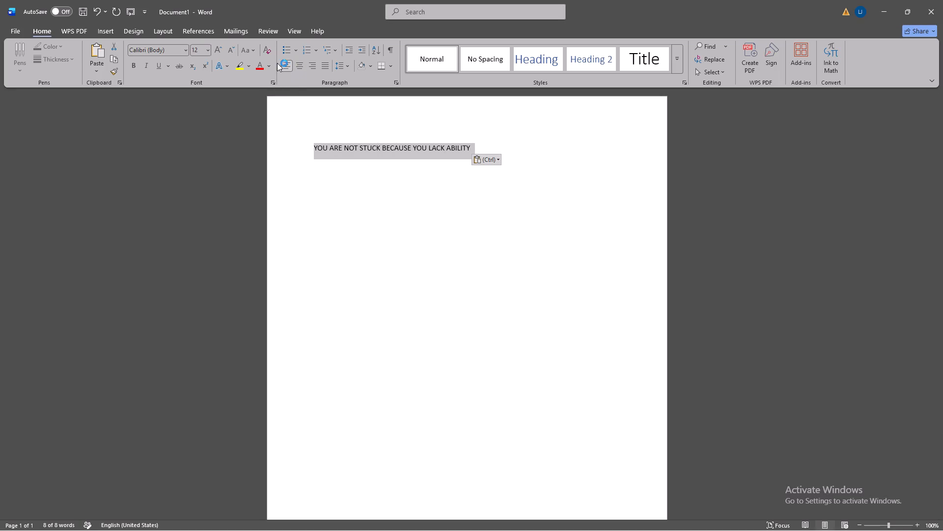
click(253, 49)
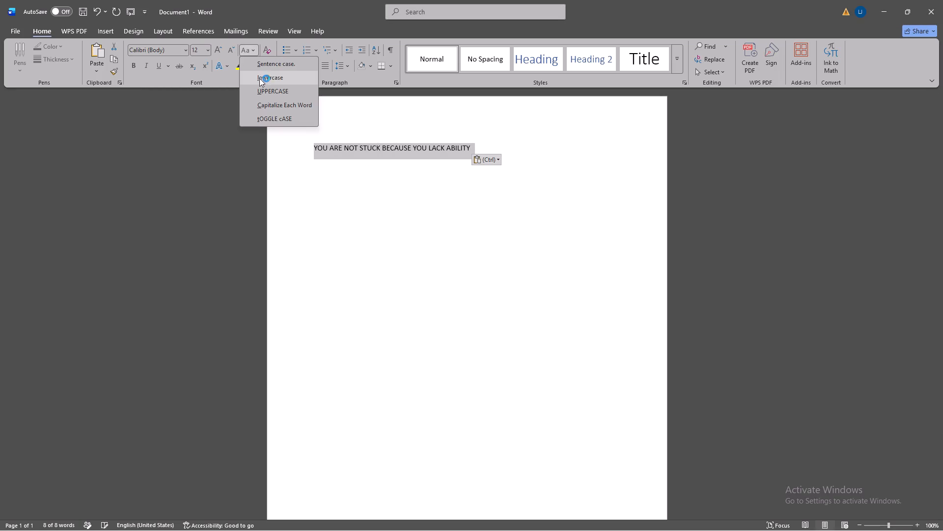
click(261, 80)
right_click(382, 147)
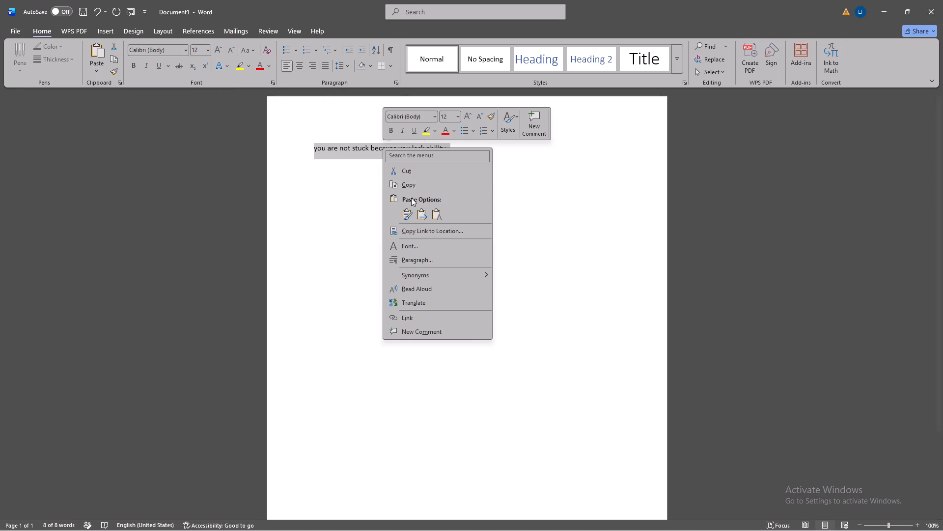
click(414, 187)
Back in the Meta Business Suite composer, replace the uppercase headline with the copied lowercase version and capitalise its first letter.
click(888, 8)
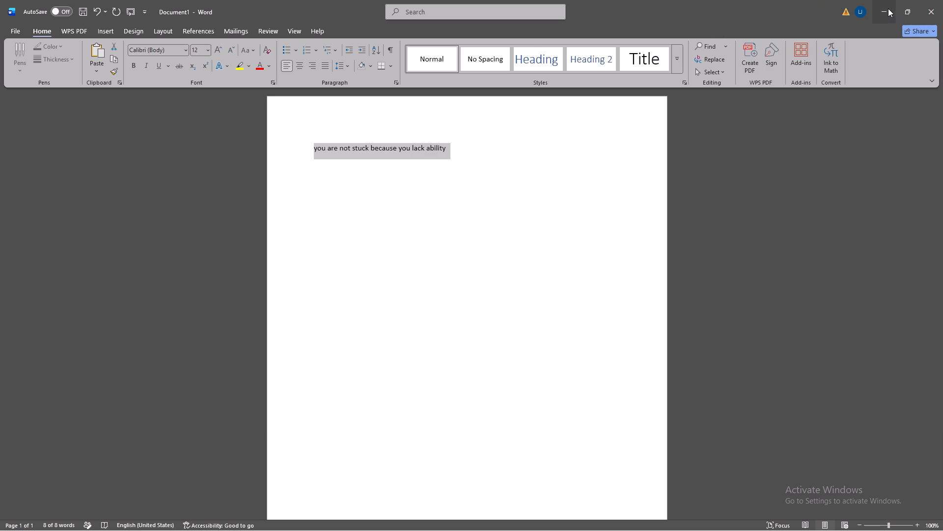
key(BackSpace)
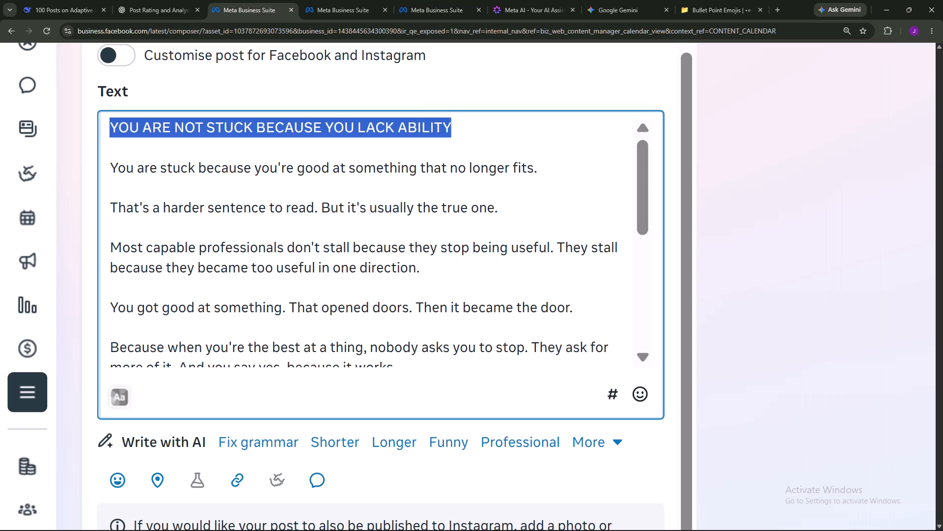
key(ctrl+v)
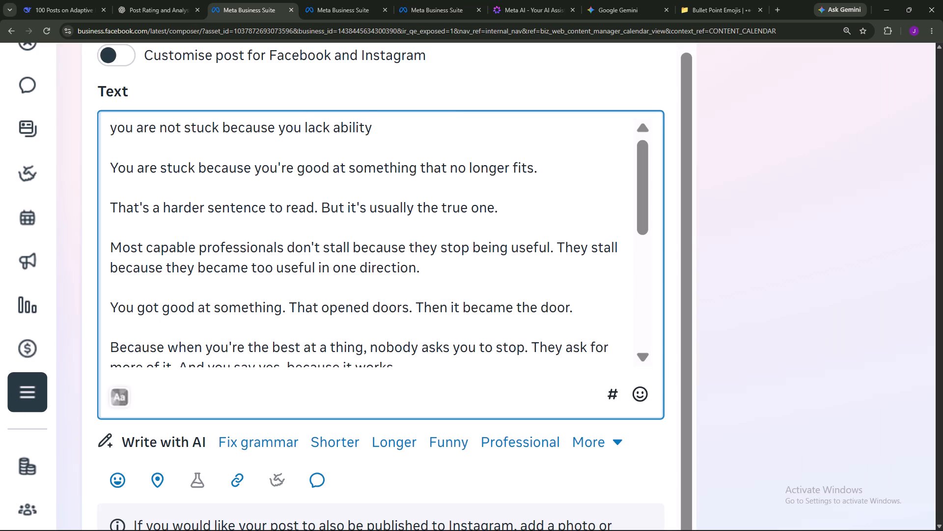
click(115, 125)
key(BackSpace)
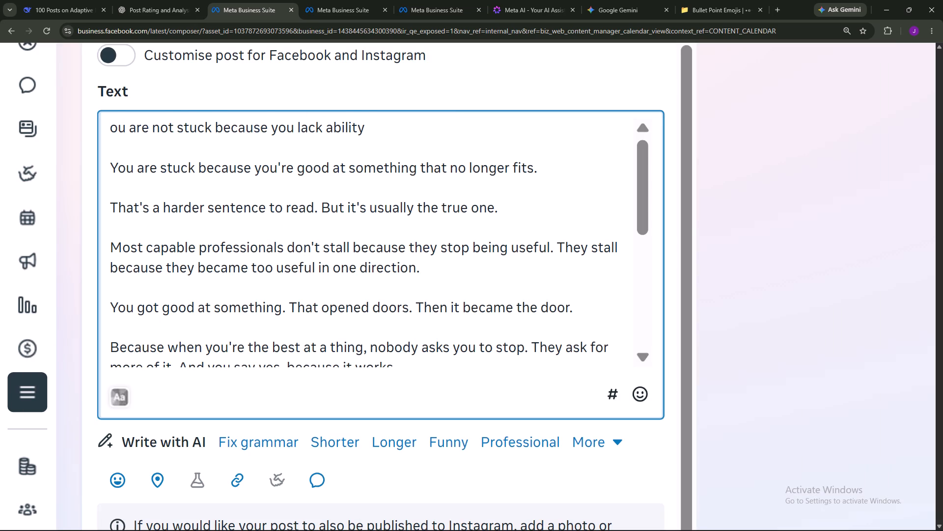
key(y)
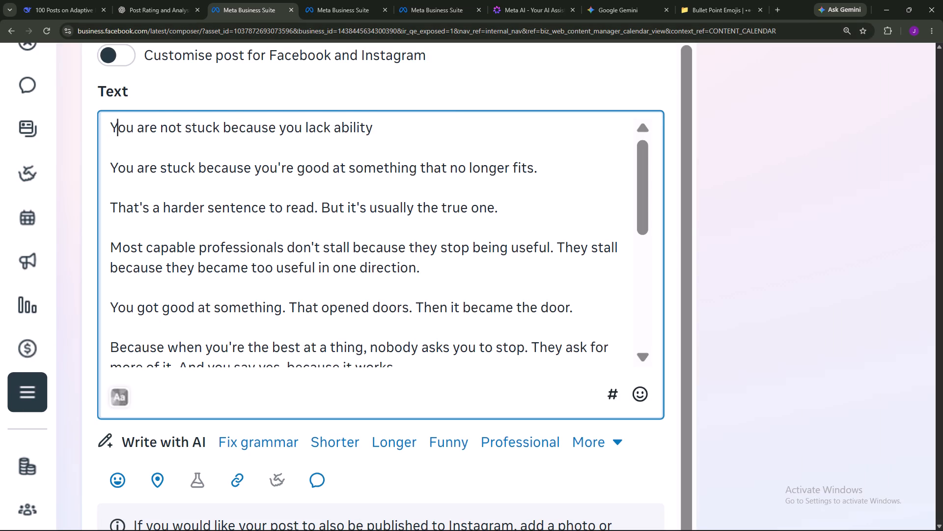
Copy the headline "You are not stuck because you lack ability" from the post text.
click(376, 128)
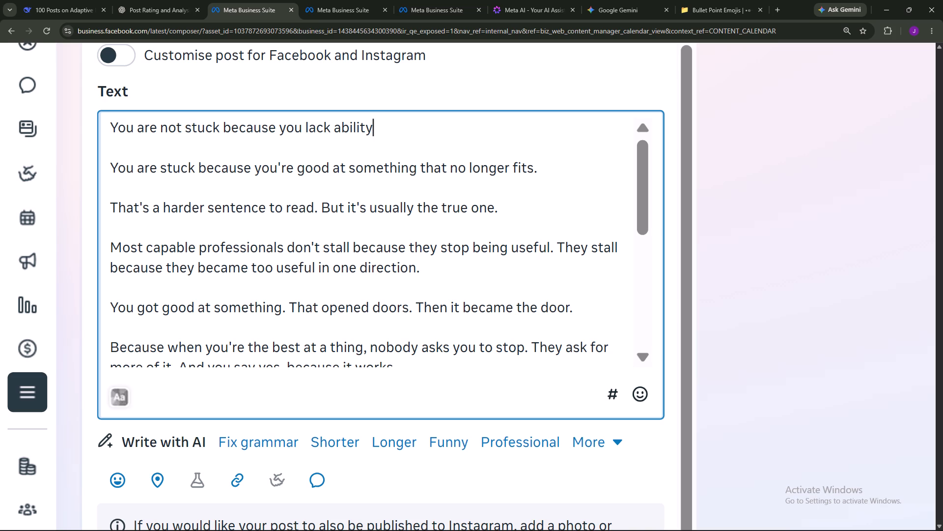
drag(473, 151, 446, 145)
drag(446, 145, 86, 123)
right_click(124, 126)
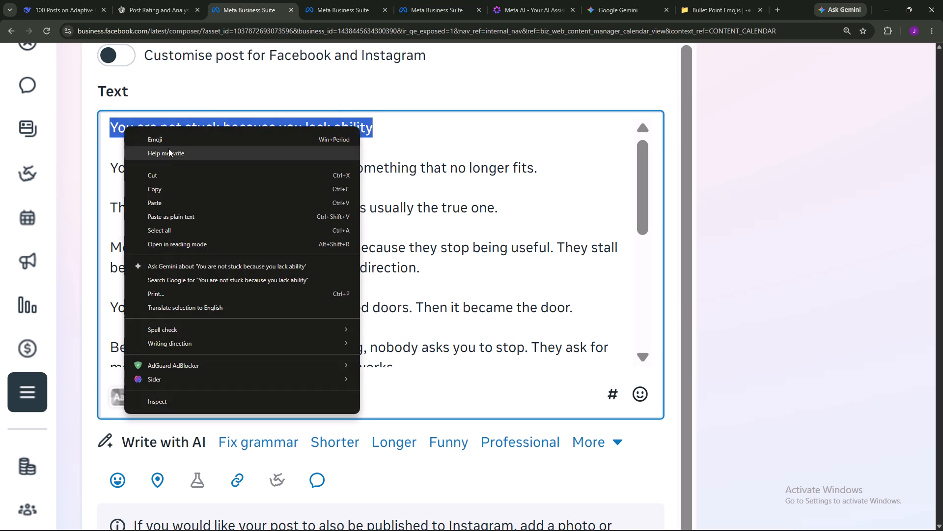
click(171, 191)
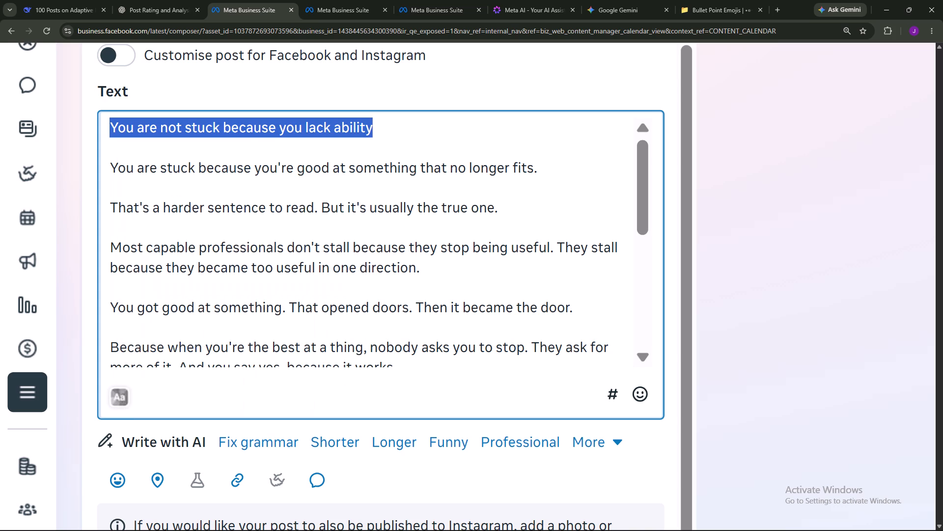
Undo the headline edits back to the uppercase version, and replace it with the copied "You are not stuck because you lack ability".
key(ctrl+z)
key(ctrl+z)
key(ctrl+z)
key(ctrl+z)
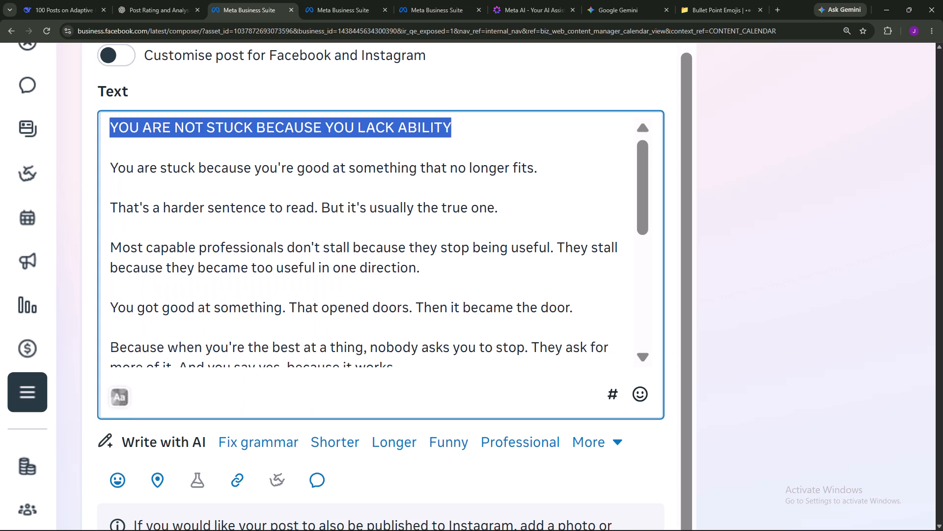
key(BackSpace)
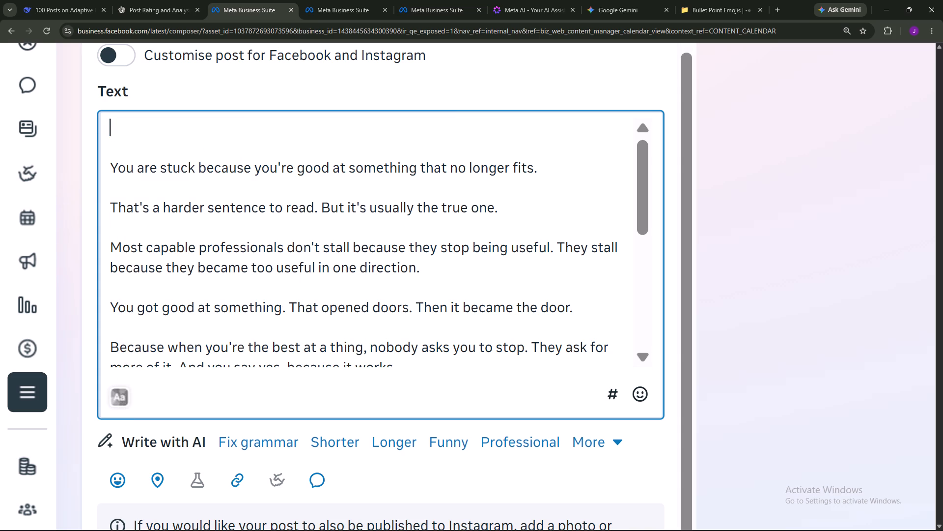
key(ctrl+v)
key(BackSpace)
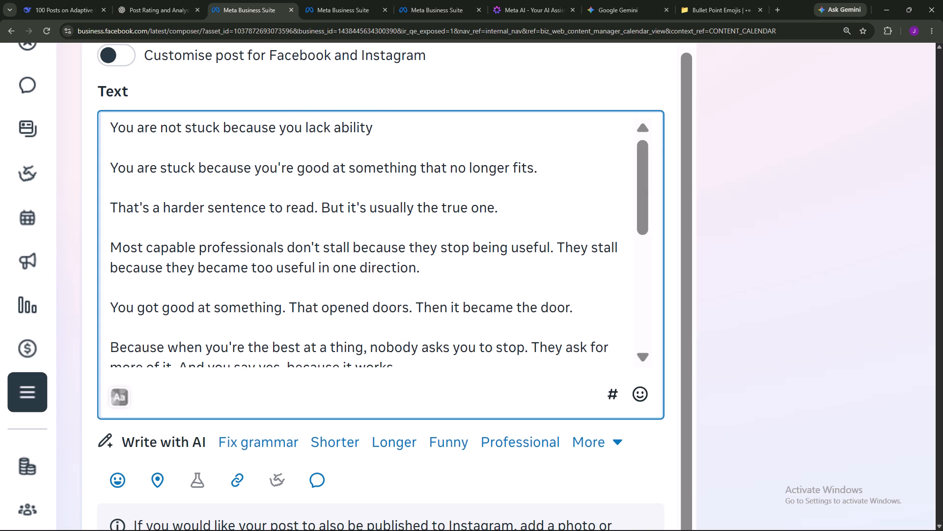
Join the third paragraph's two sentences into "That's a harder sentence to read, but it's usually the true one.".
click(329, 209)
key(BackSpace)
key(BackSpace)
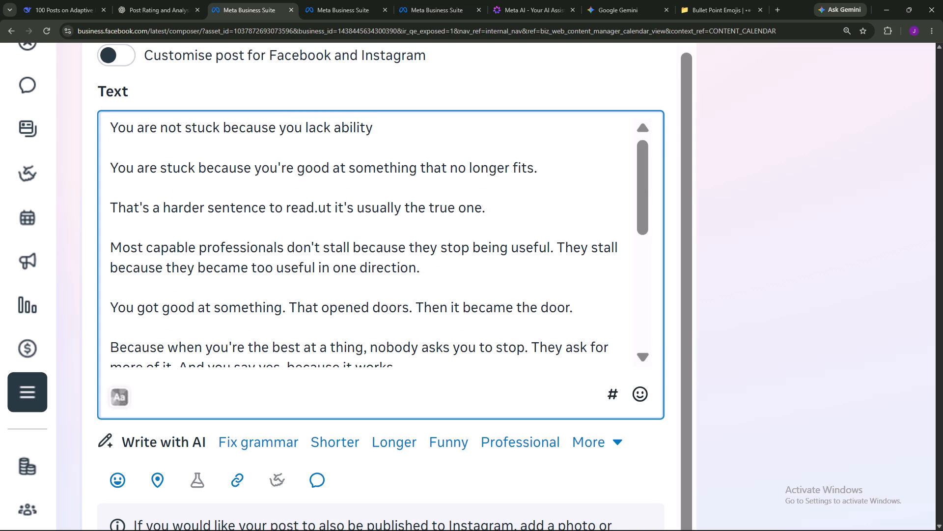
key(BackSpace)
text(,)
key(space)
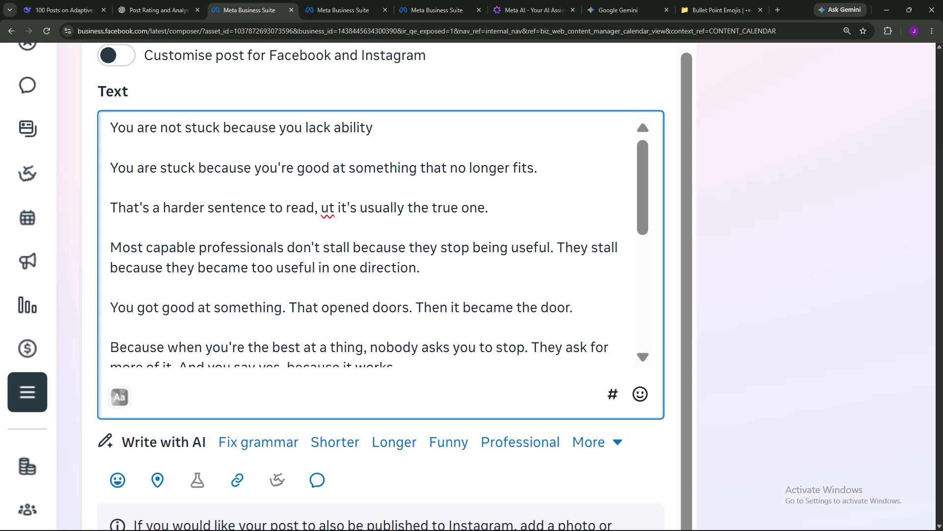
key(b)
key(BackSpace)
key(b)
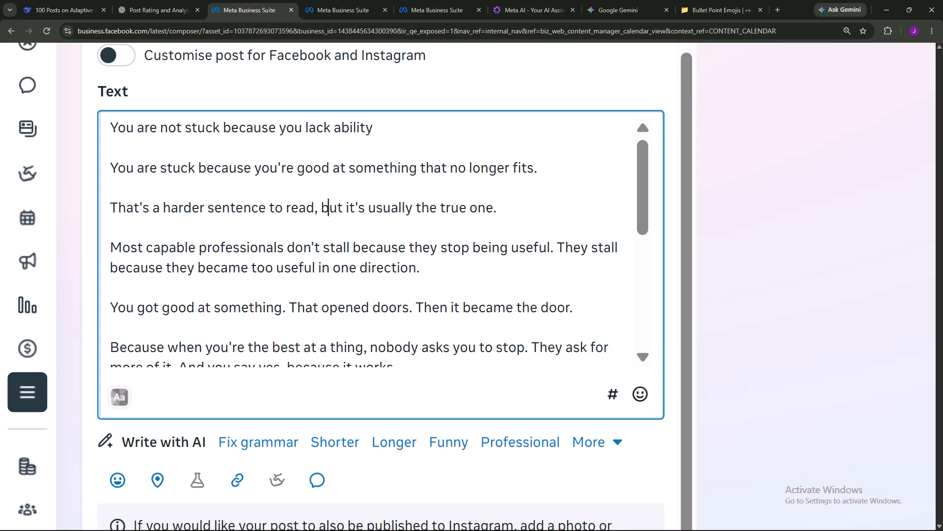
Join the "You got good" paragraph into one sentence: "You got good at something, that opened doors, then it became the door.".
scroll(275, 242, down, 2)
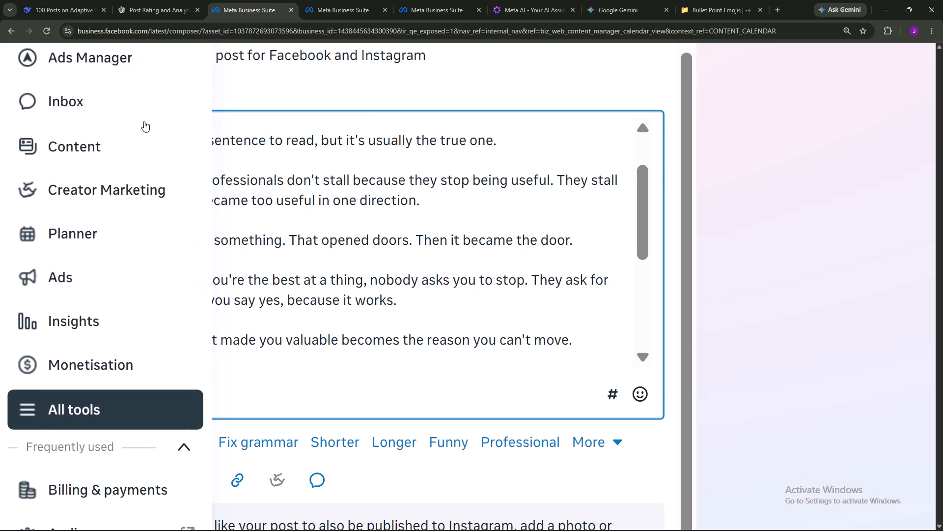
click(324, 187)
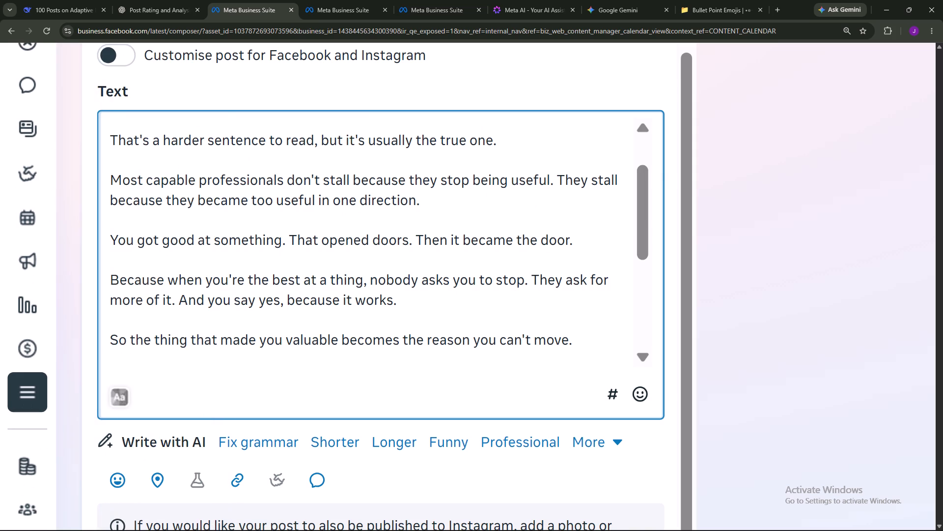
scroll(221, 245, down, 1)
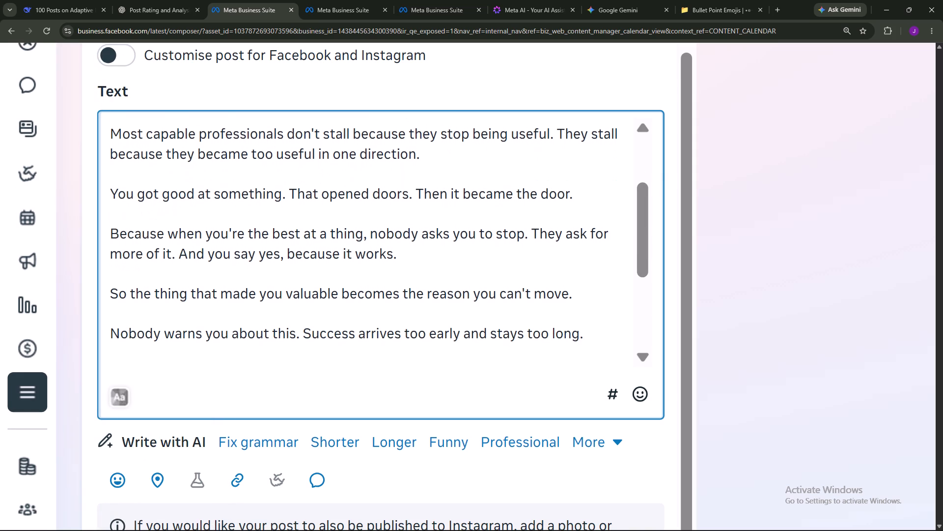
click(296, 195)
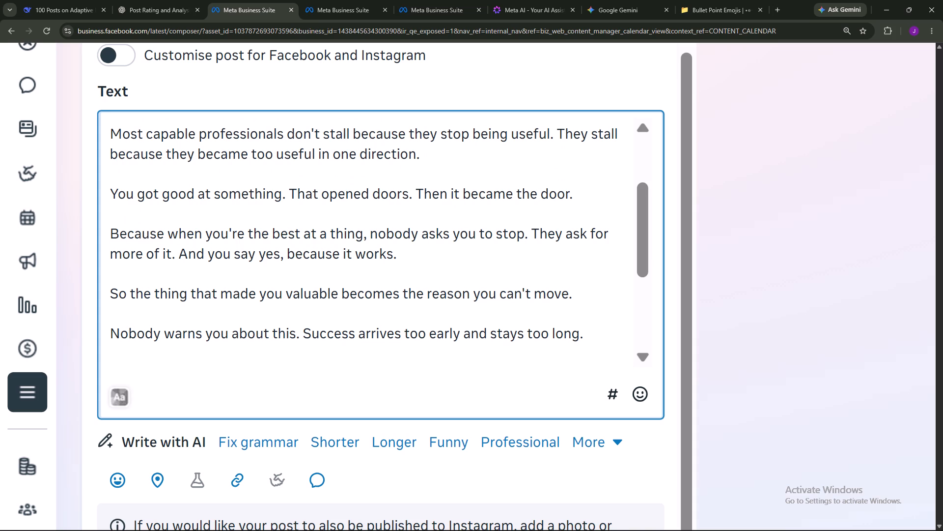
key(BackSpace)
key(BackSpace)
key(BackSpace)
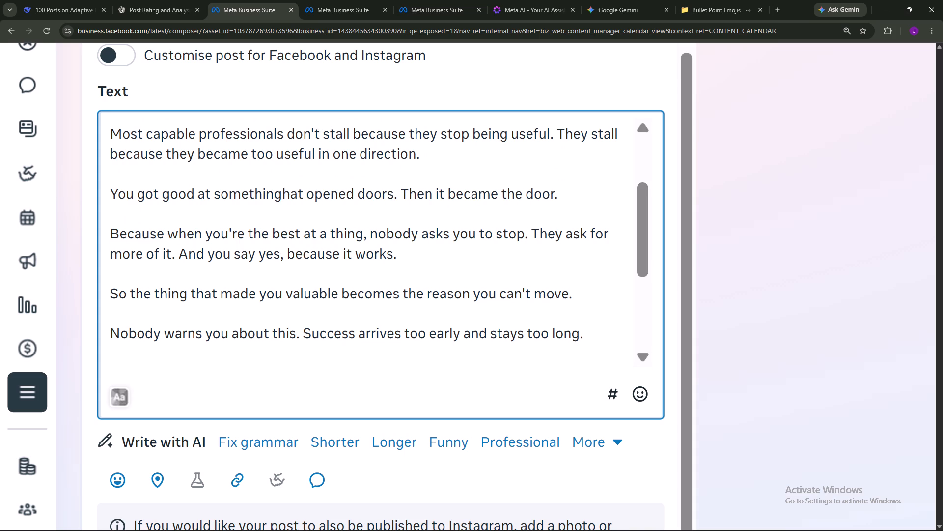
text(. t)
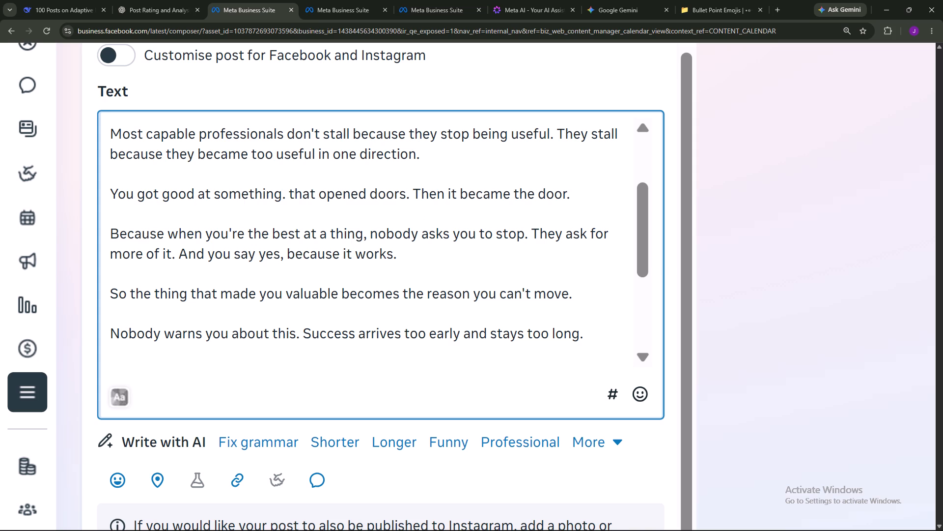
key(BackSpace)
key(BackSpace)
key(BackSpace)
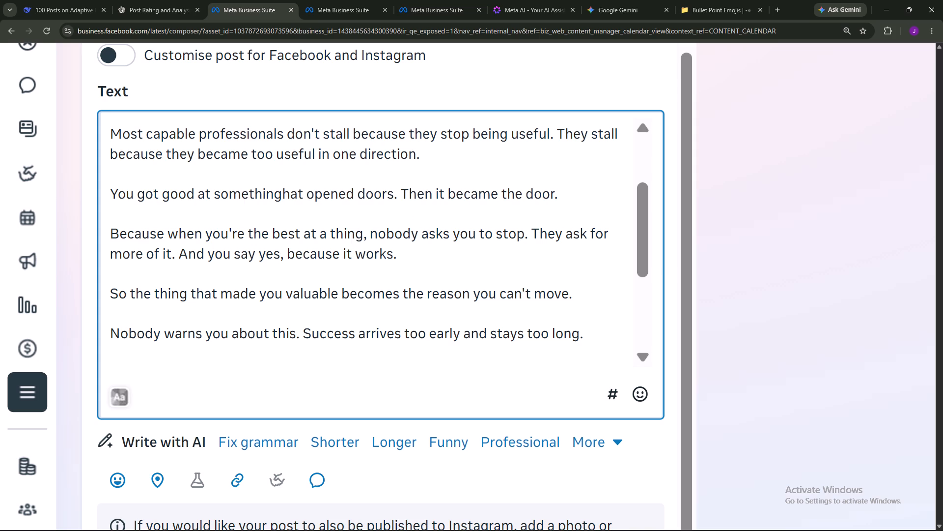
text(, t)
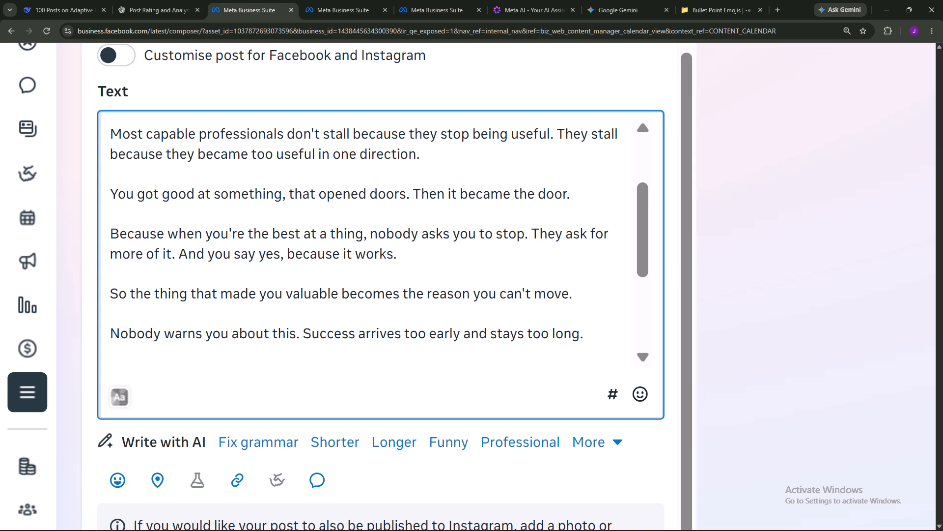
click(420, 189)
key(BackSpace)
key(BackSpace)
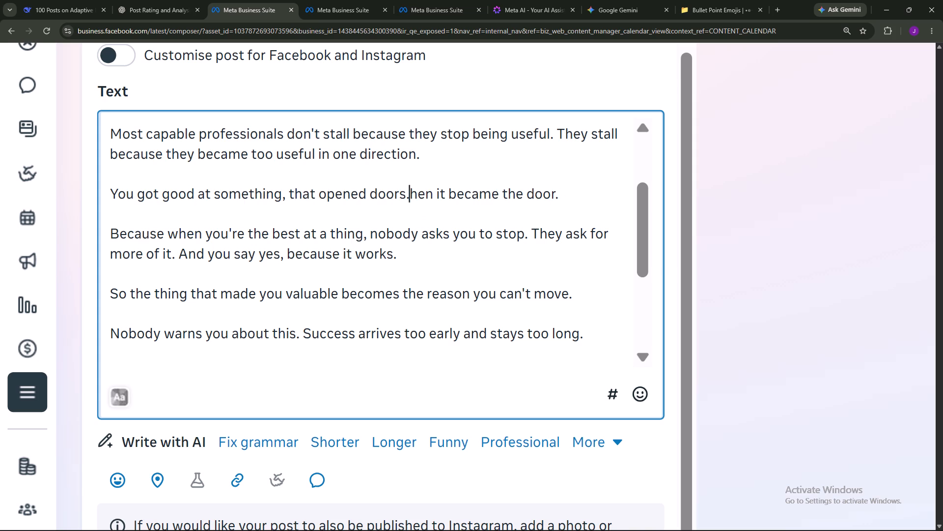
key(BackSpace)
text(, t)
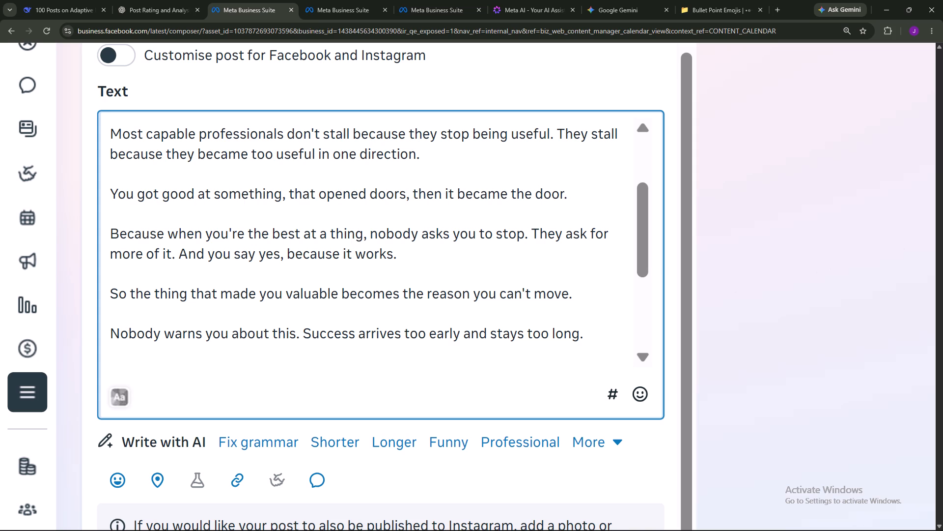
Remove "Because" from the paragraph about being the best at a thing, and start it with a capitalised "When".
click(169, 238)
key(BackSpace)
key(BackSpace)
key(BackSpace)
key(BackSpace)
key(BackSpace)
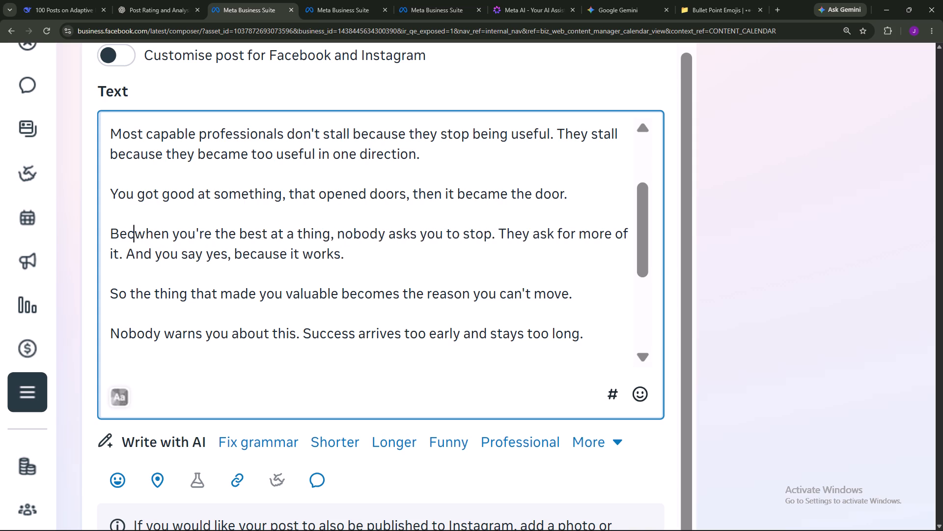
key(BackSpace)
key(BackSpace)
key(BackSpace)
key(Right)
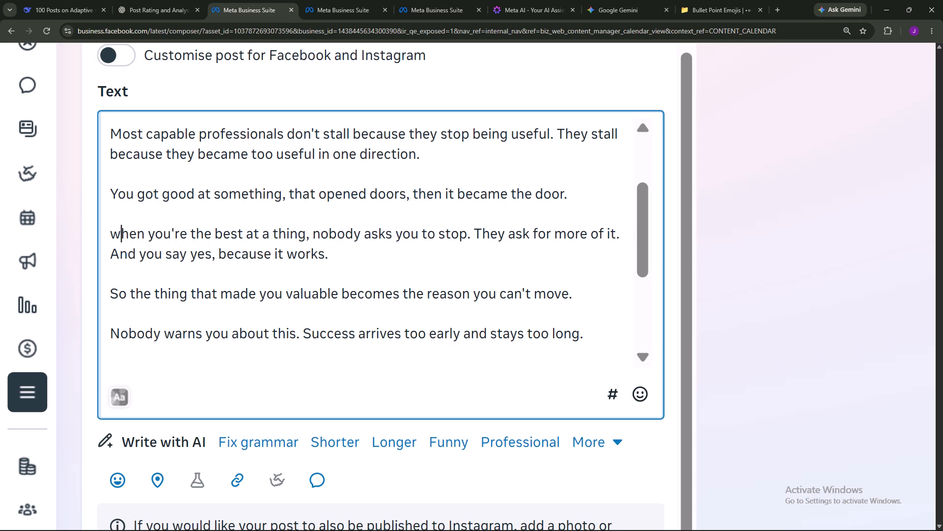
key(BackSpace)
key(w)
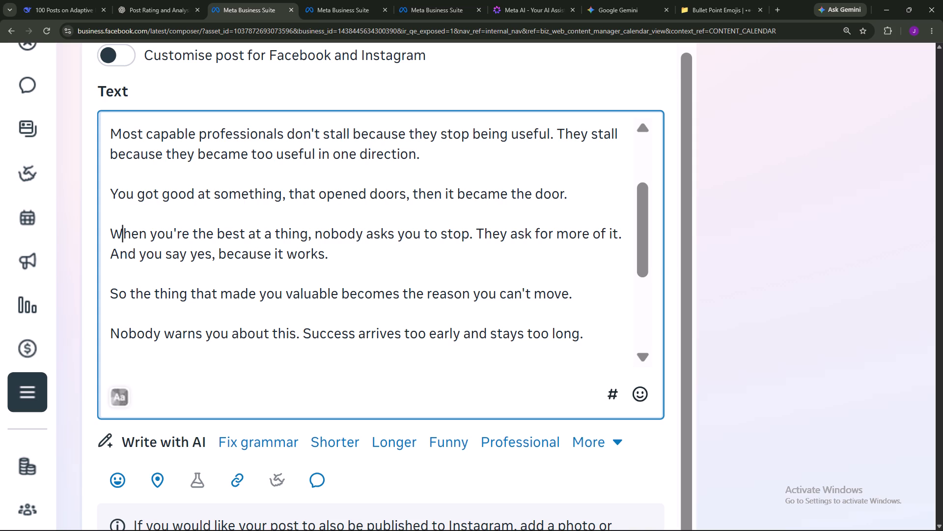
Read through the rest of the post text down to the closing question.
scroll(247, 262, down, 3)
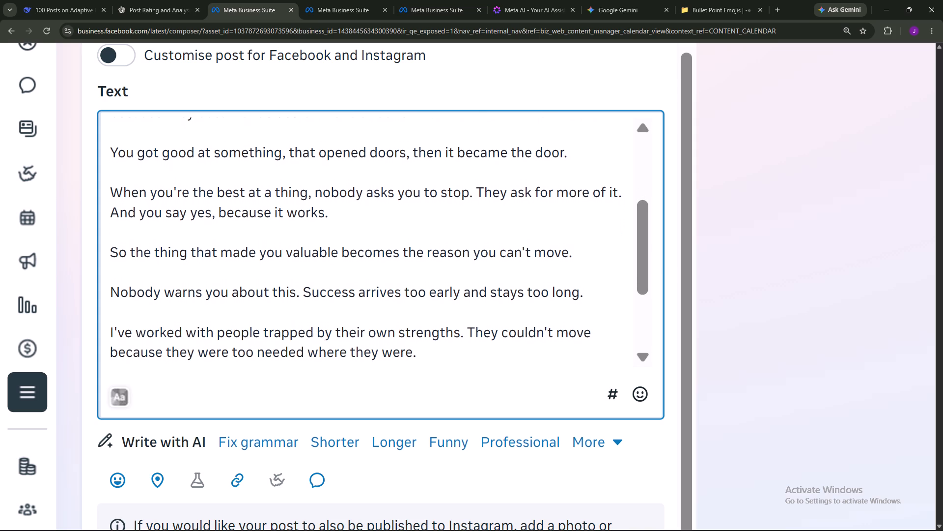
scroll(214, 276, down, 1)
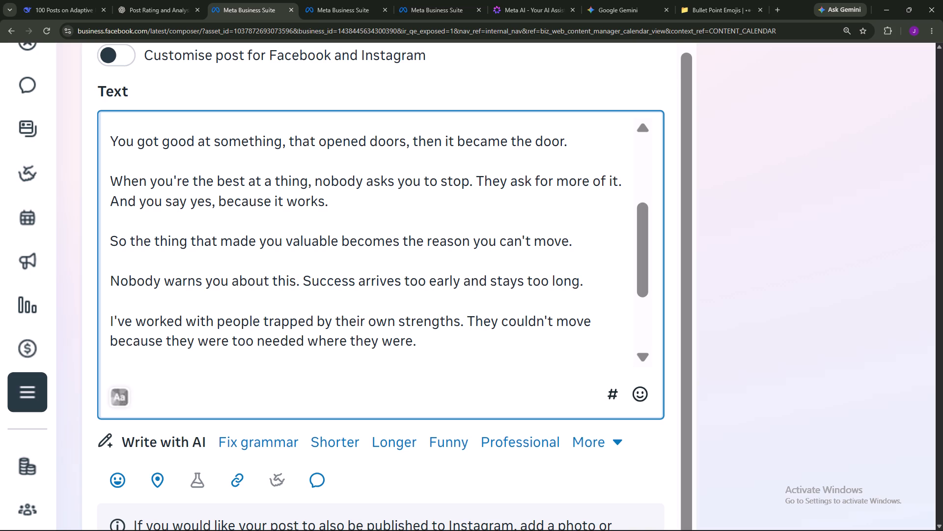
scroll(382, 253, down, 1)
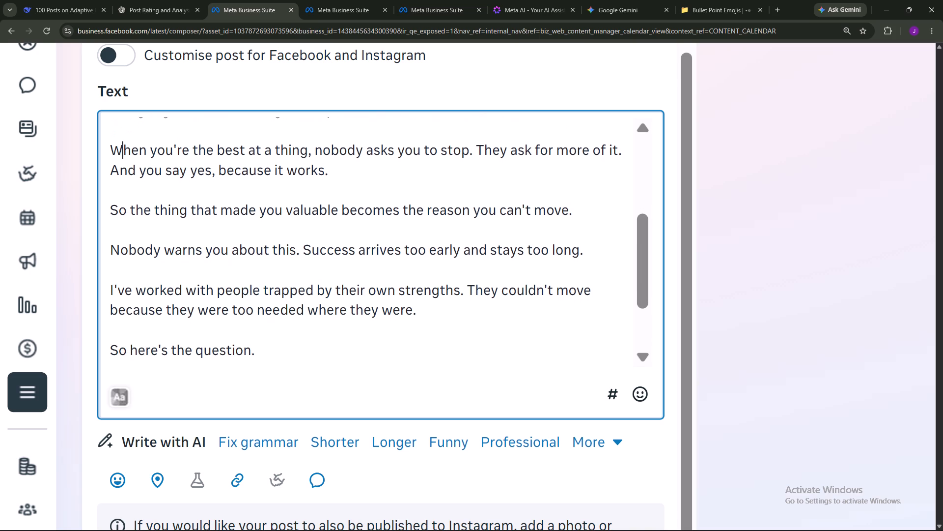
scroll(221, 249, down, 1)
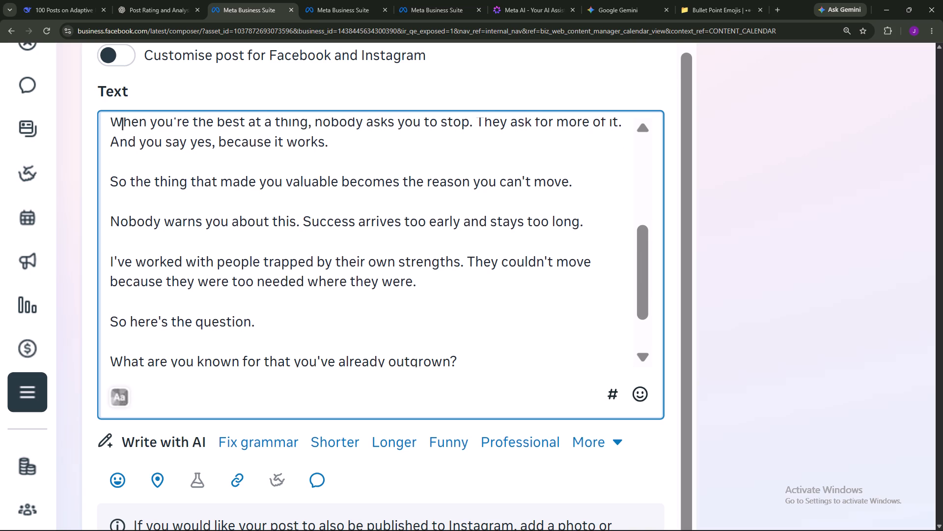
scroll(344, 237, down, 1)
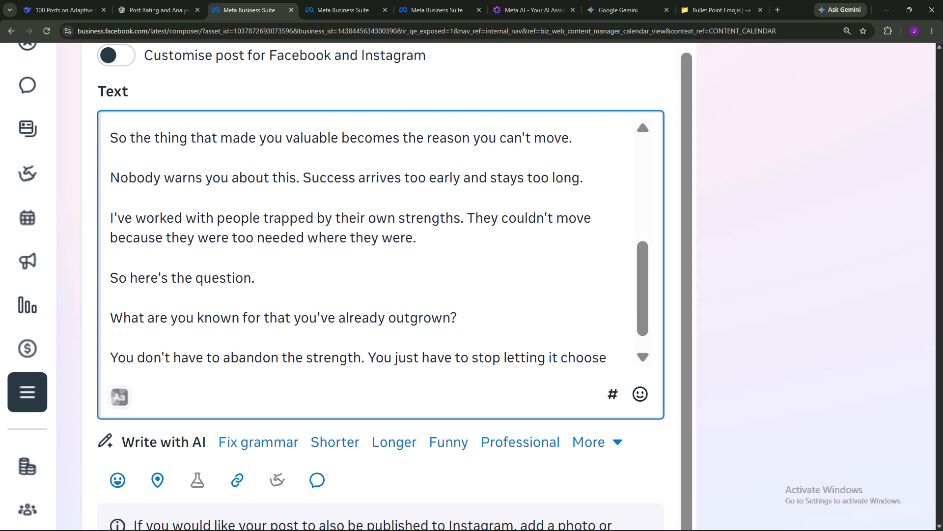
Read the end of the post text, including the outgrown-strength question and the final paragraph about the next move.
scroll(250, 230, down, 1)
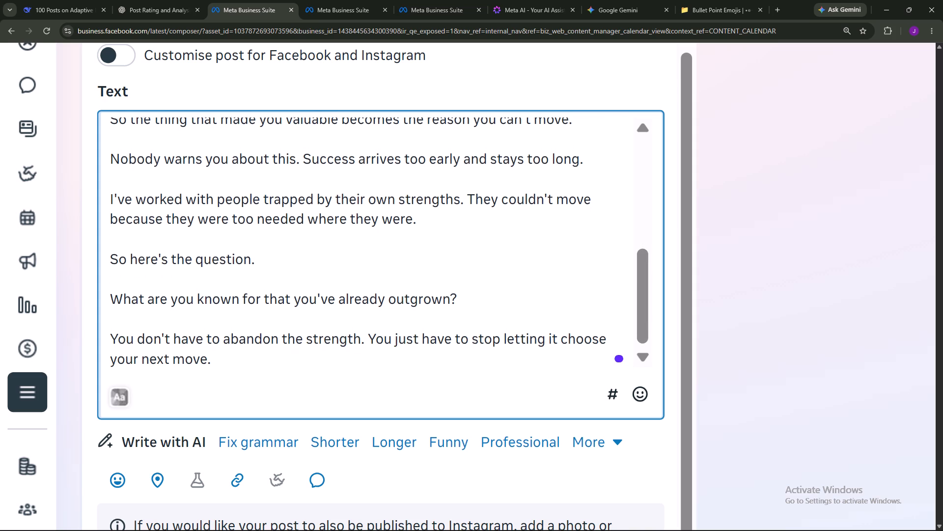
scroll(250, 230, down, 2)
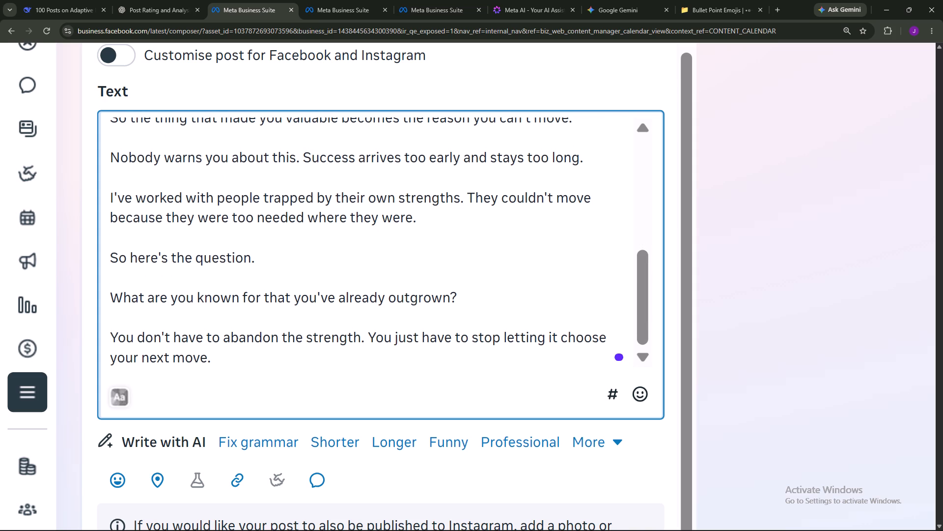
scroll(238, 255, down, 1)
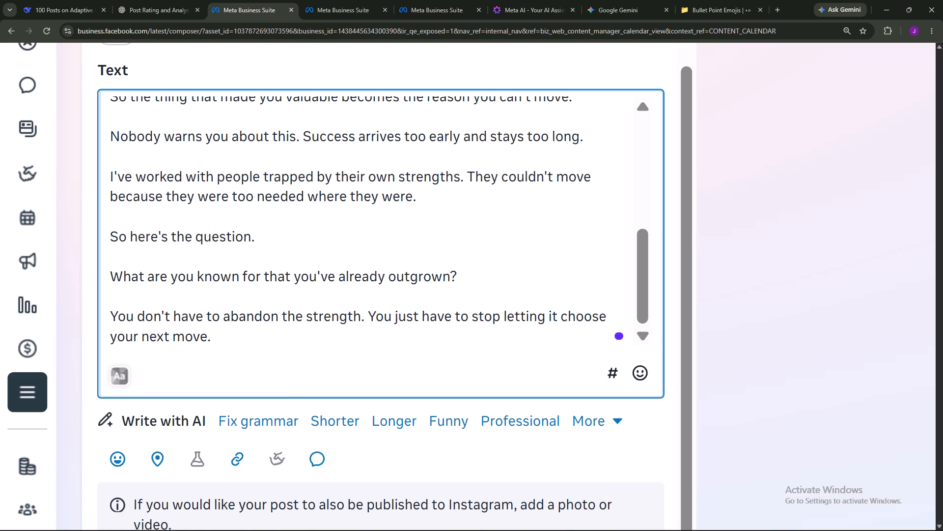
click(173, 266)
scroll(236, 266, down, 1)
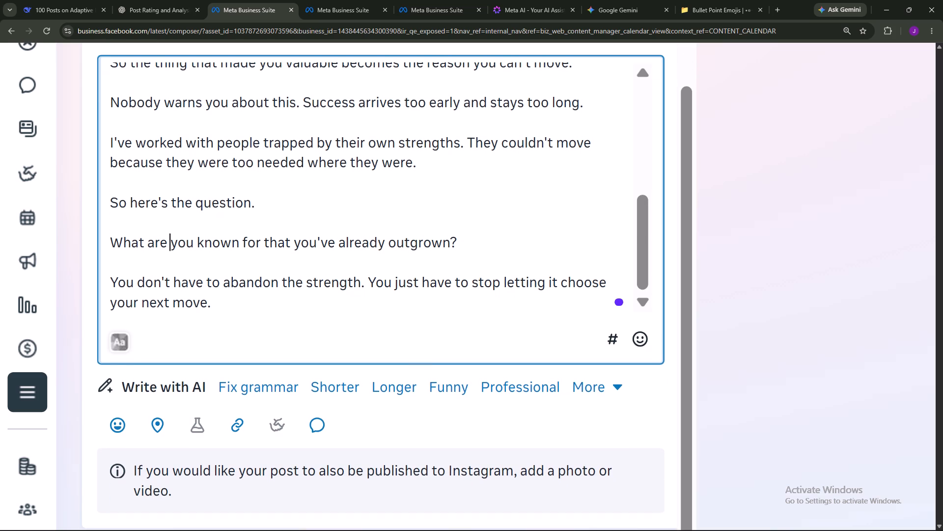
scroll(286, 239, down, 1)
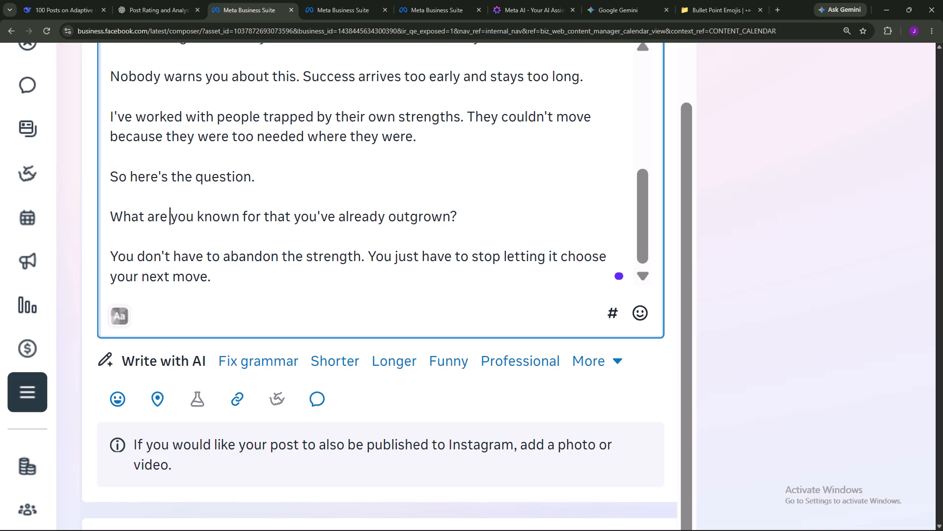
click(111, 212)
Close the bullet point emojis page and the extra blank tab, and return to the post composer.
click(728, 4)
click(779, 9)
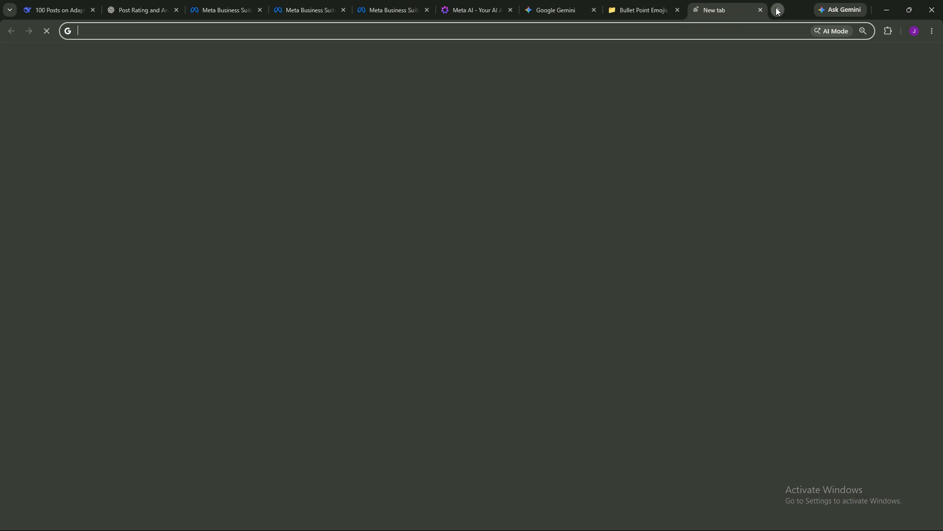
click(716, 6)
click(759, 7)
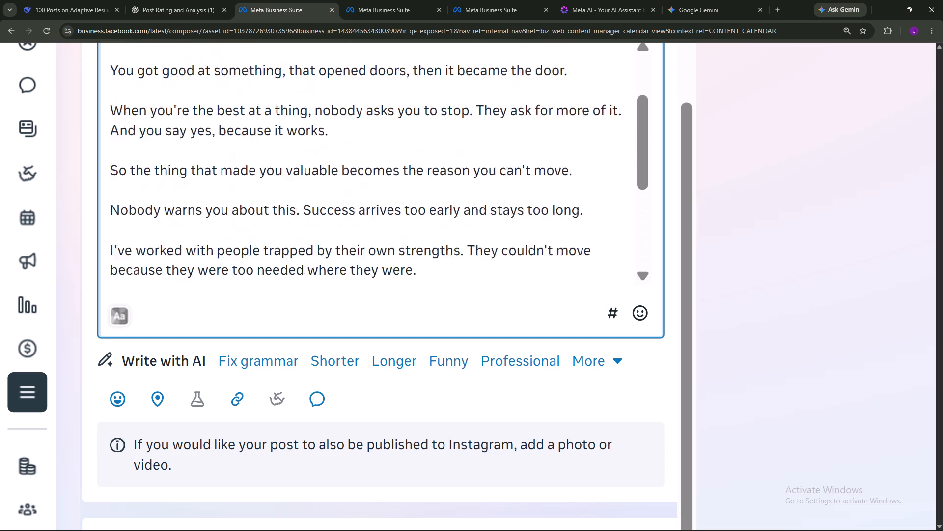
scroll(247, 239, up, 7)
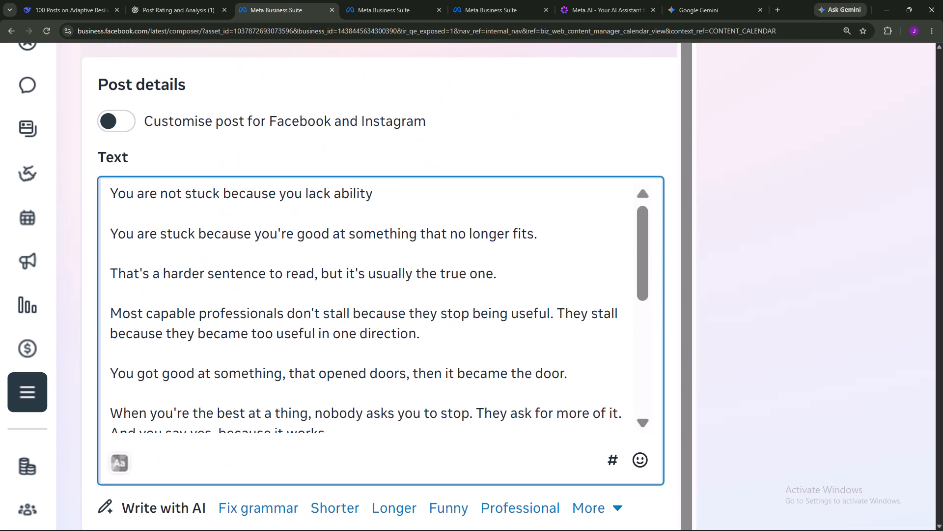
scroll(247, 239, down, 9)
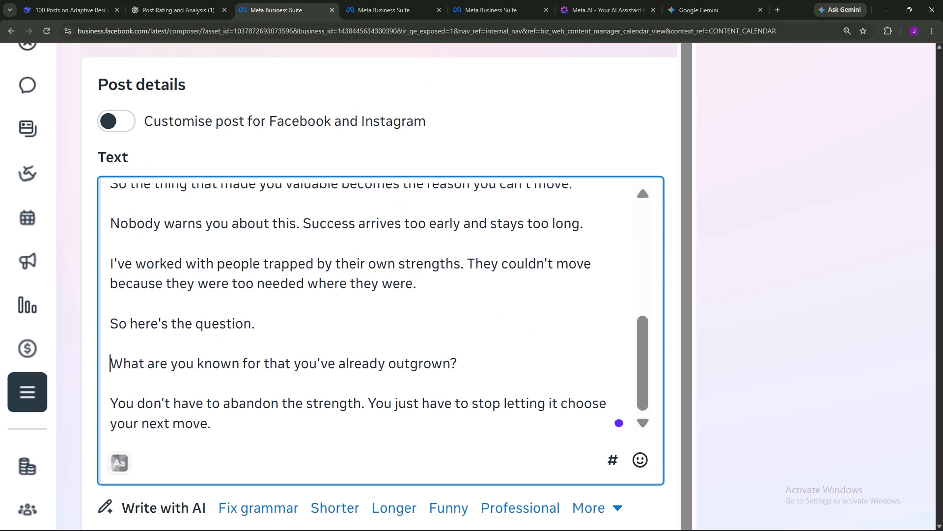
Arrange the composer window and the Google Keep window side by side.
click(694, 8)
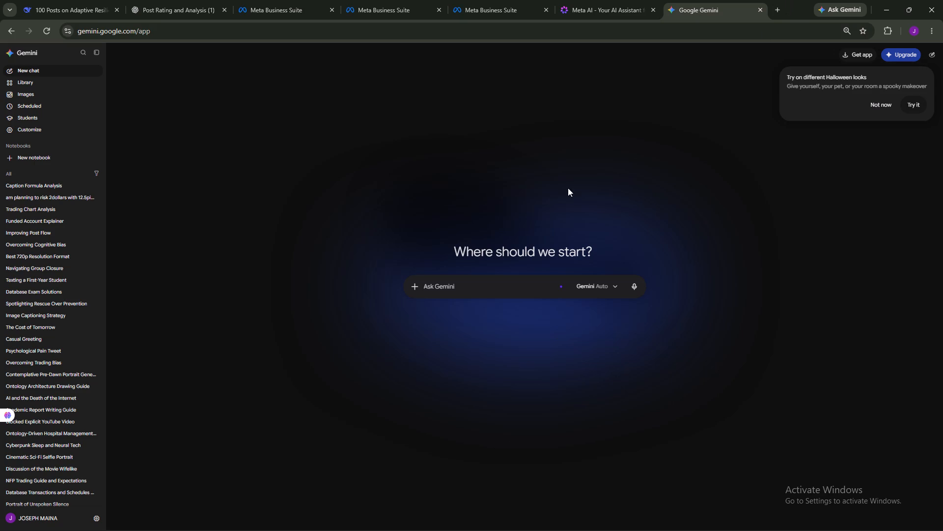
click(304, 12)
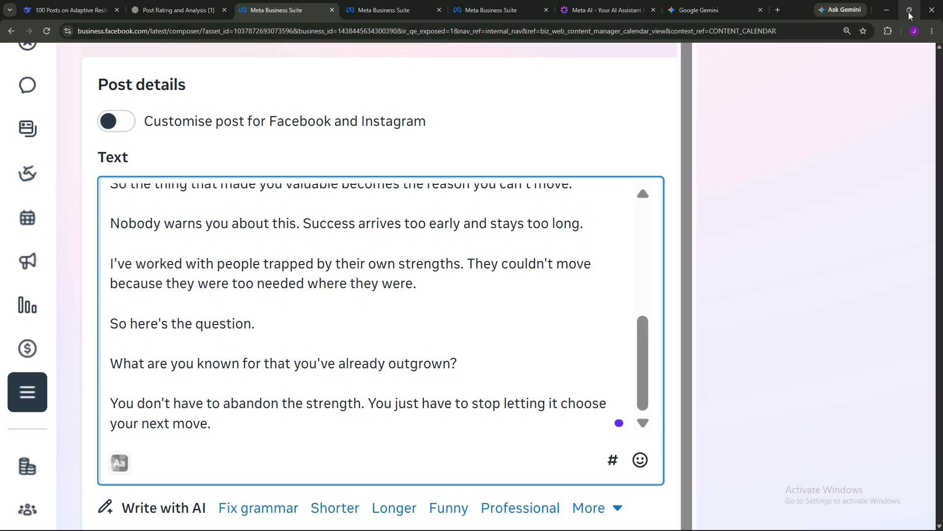
click(822, 52)
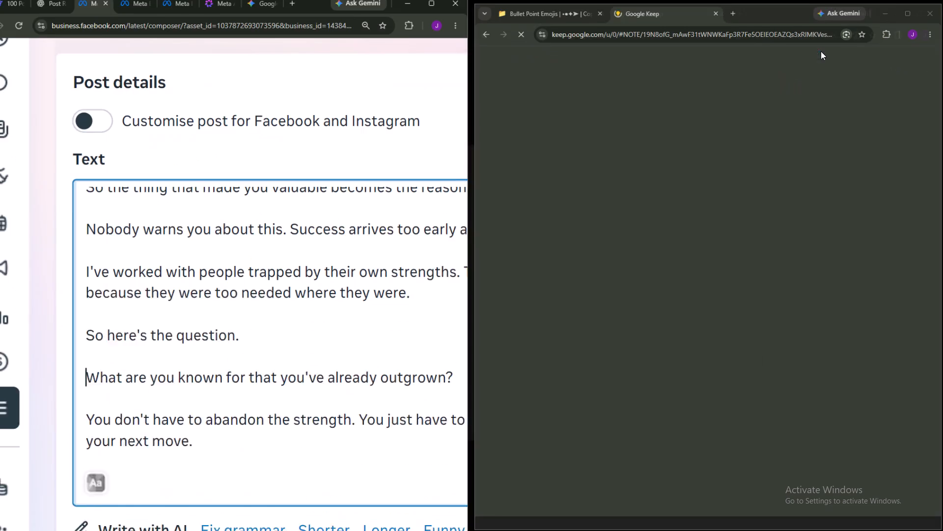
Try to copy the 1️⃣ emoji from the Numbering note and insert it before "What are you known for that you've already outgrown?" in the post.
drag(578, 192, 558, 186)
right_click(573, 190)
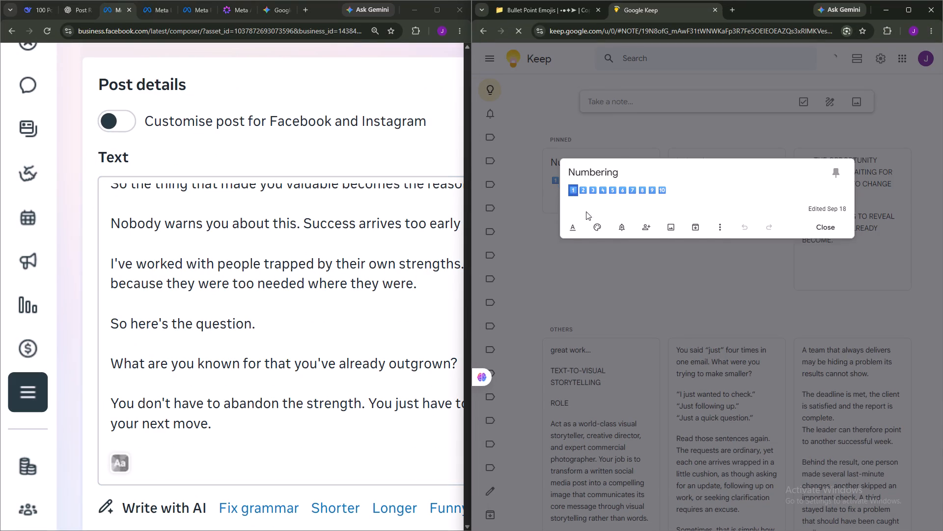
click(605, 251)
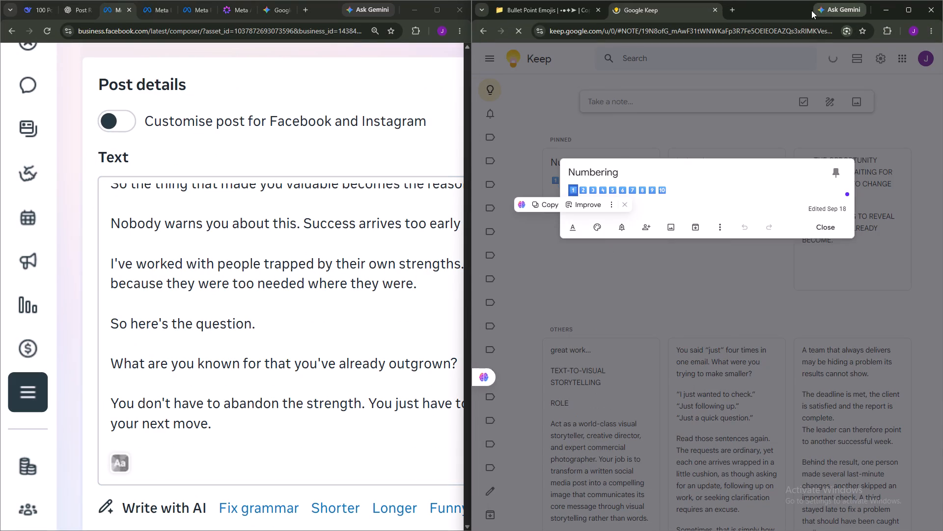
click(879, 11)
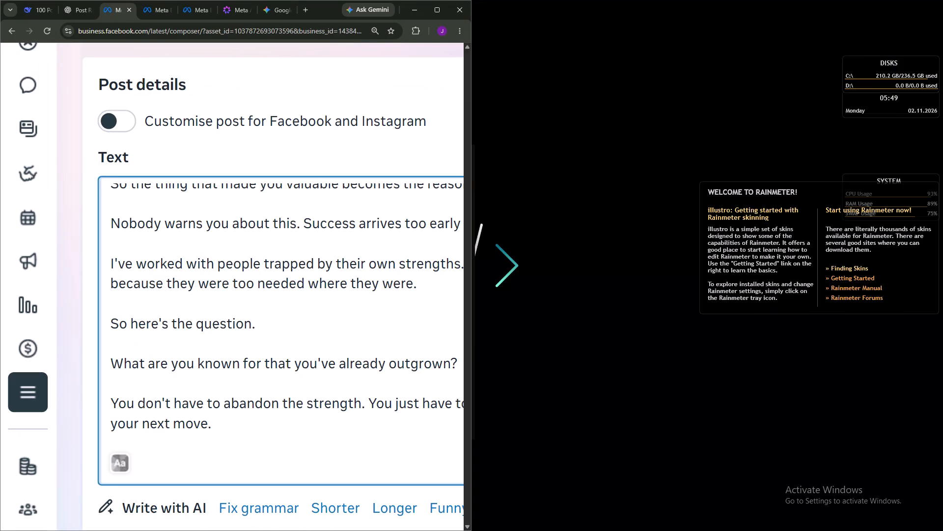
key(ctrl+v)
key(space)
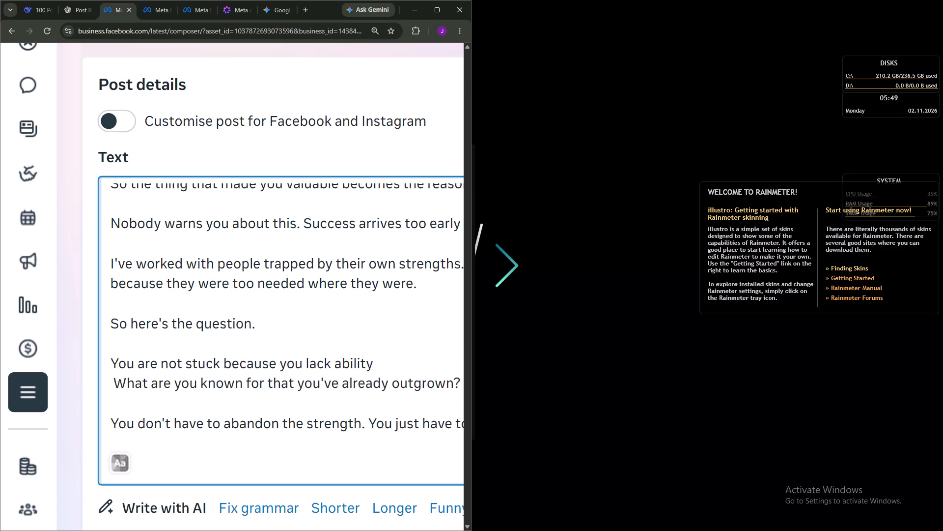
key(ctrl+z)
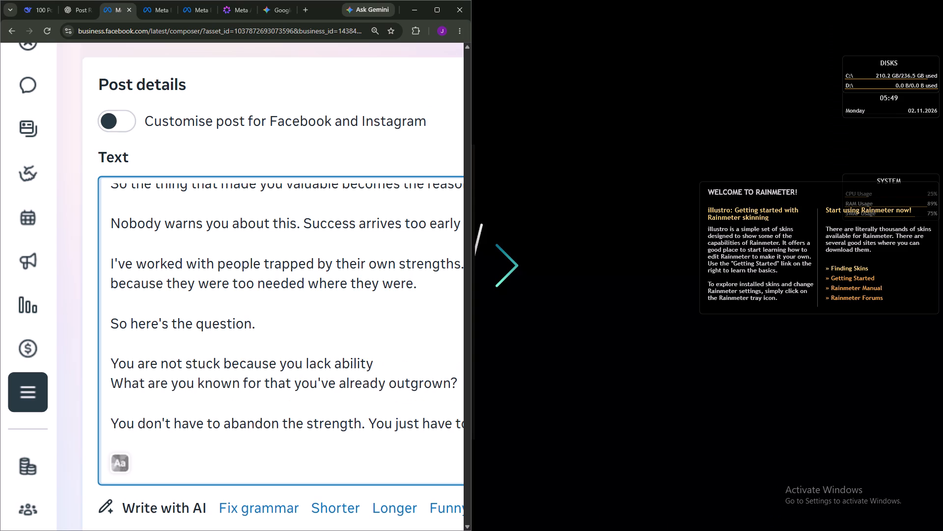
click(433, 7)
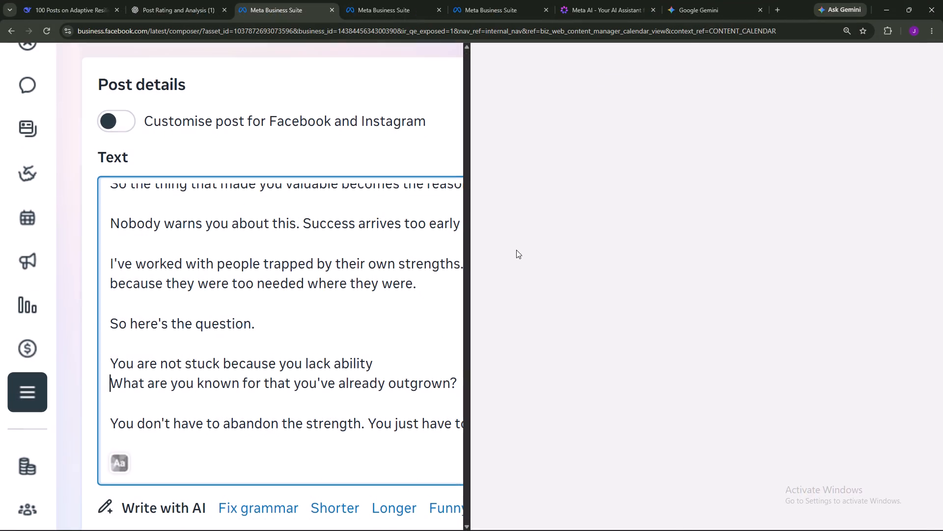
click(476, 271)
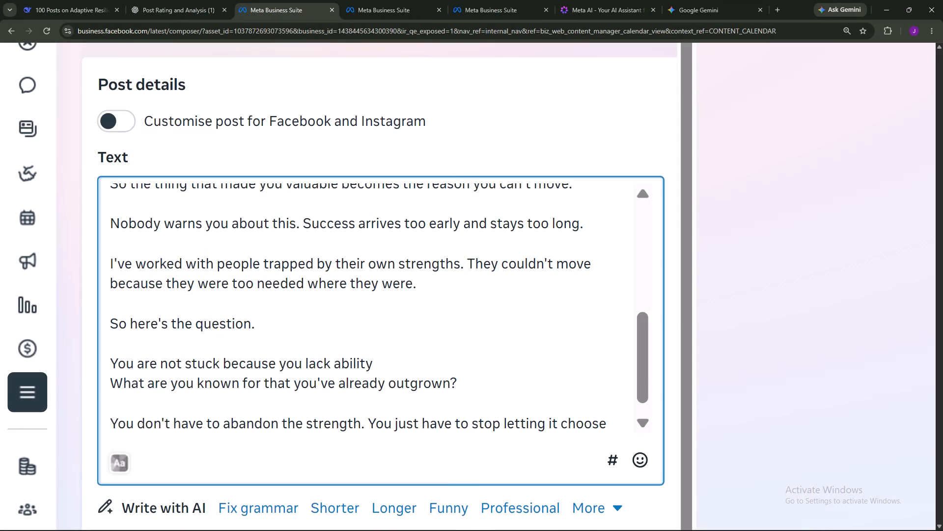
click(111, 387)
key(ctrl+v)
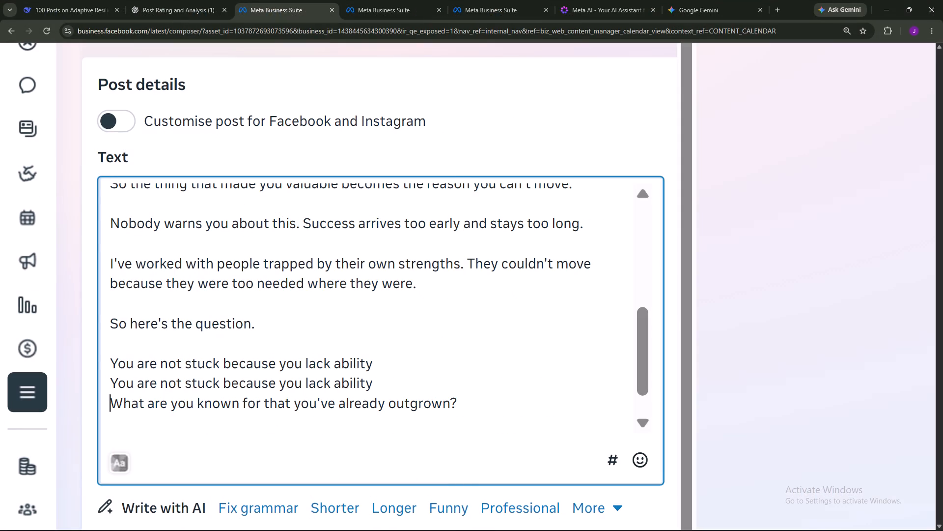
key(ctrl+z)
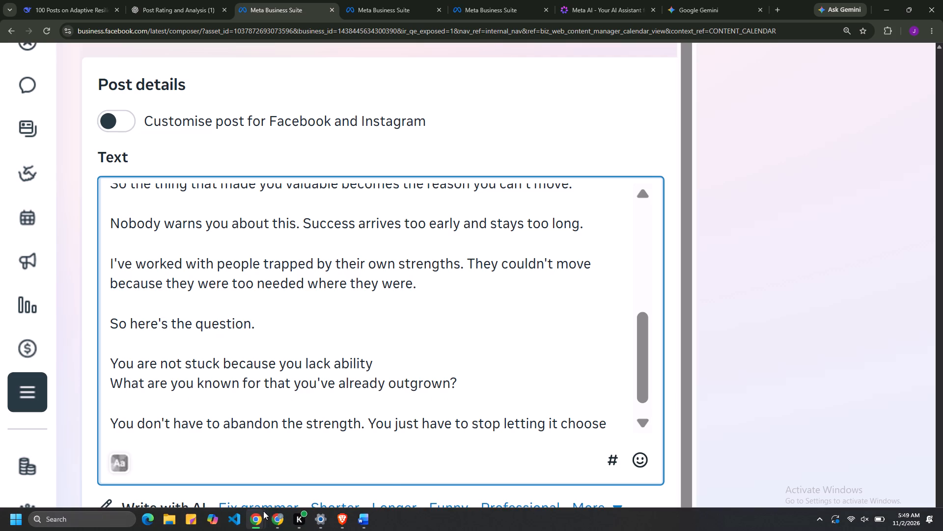
Copy the 1️⃣ emoji from the Numbering note and insert it with a space before the question "What are you known for that you've already outgrown?".
click(356, 469)
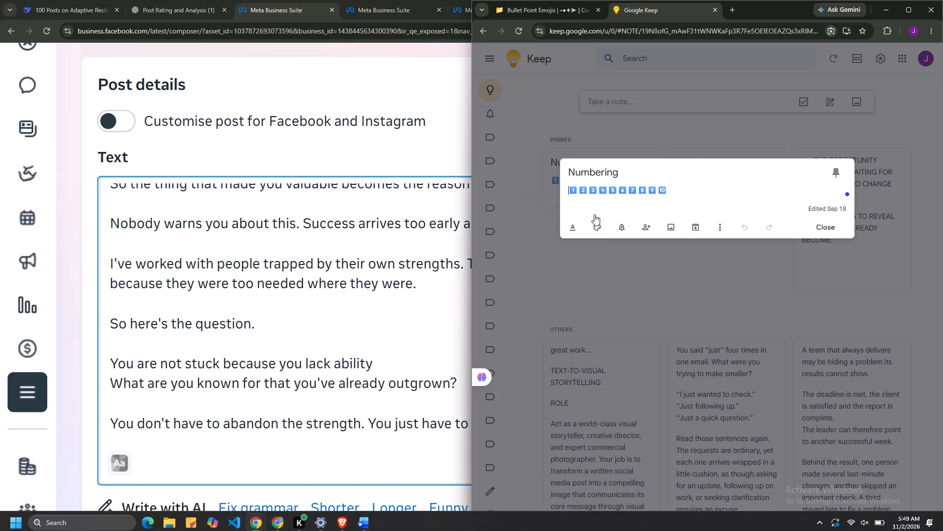
drag(578, 185, 557, 187)
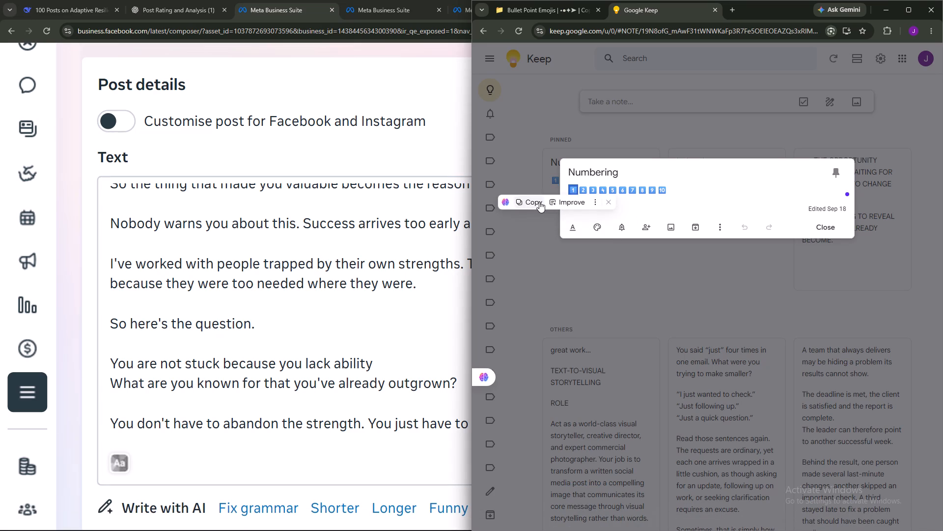
click(539, 202)
click(111, 385)
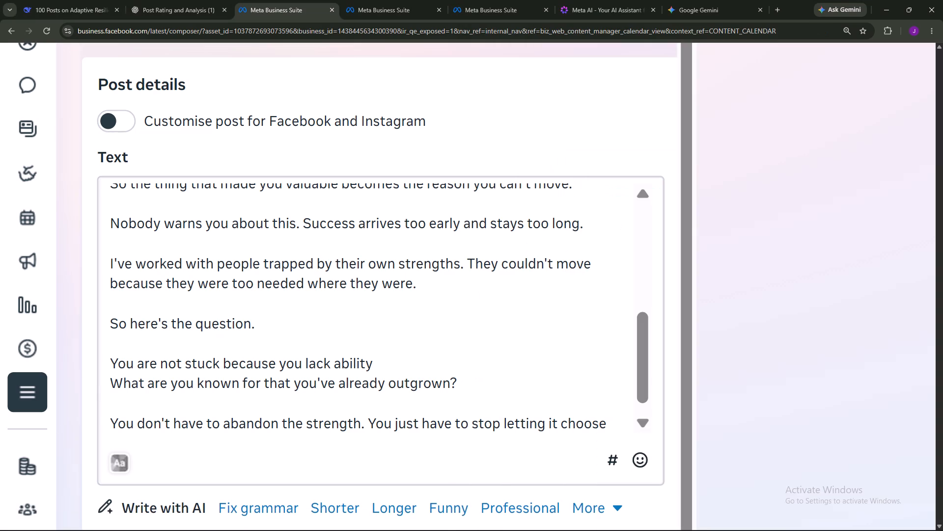
key(ctrl+v)
key(space)
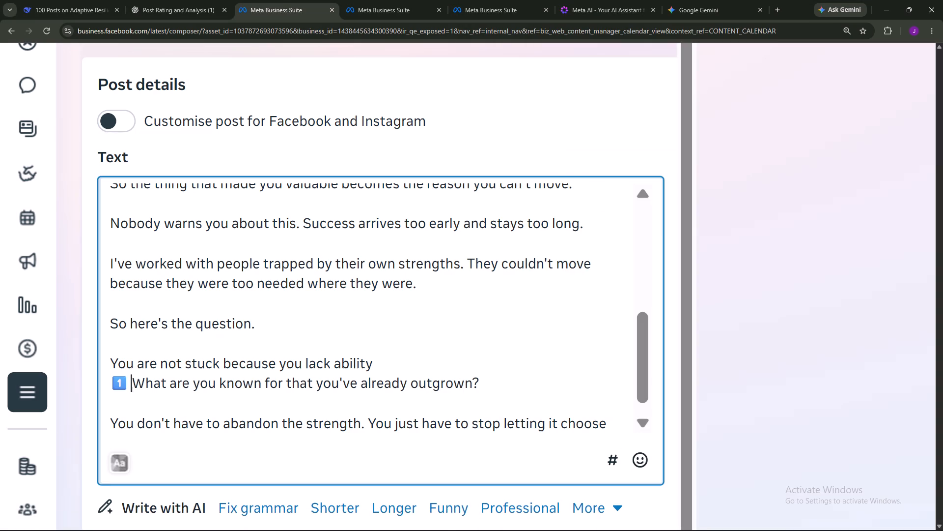
scroll(299, 363, down, 2)
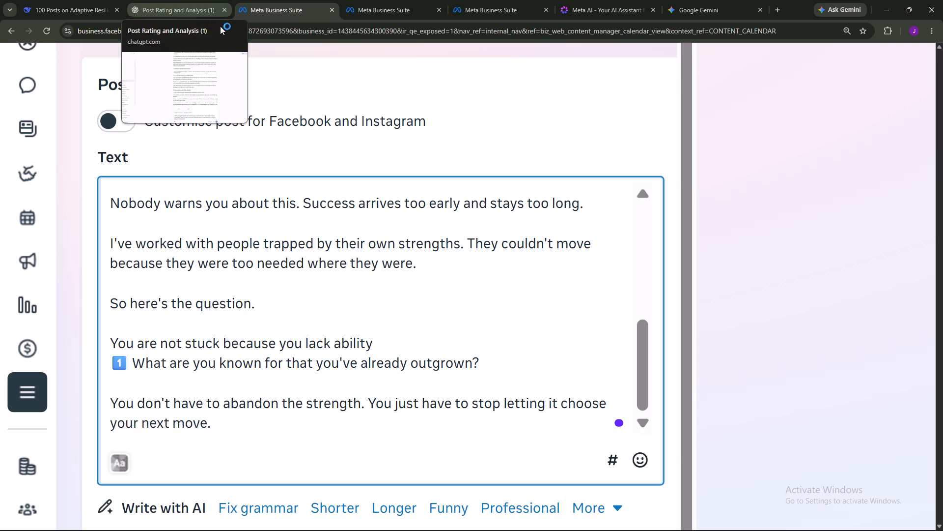
scroll(505, 282, up, 5)
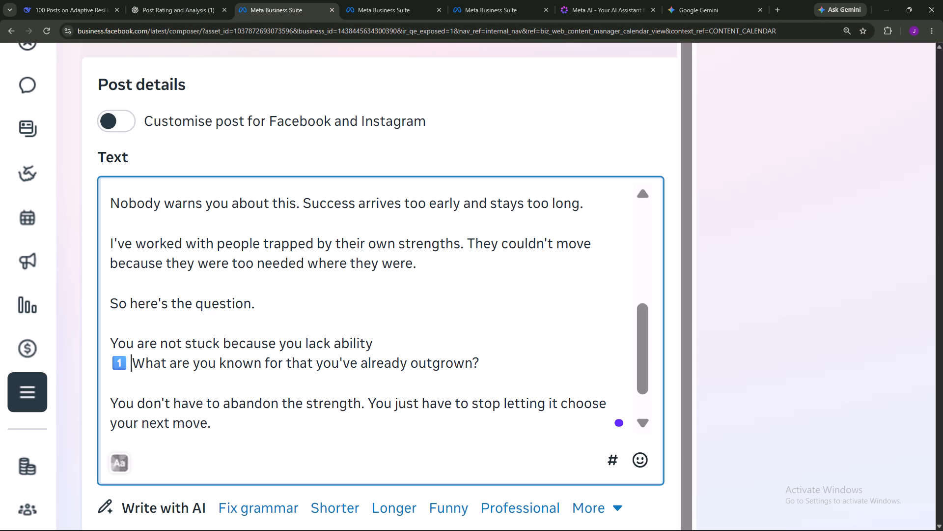
scroll(462, 284, up, 6)
scroll(462, 282, down, 9)
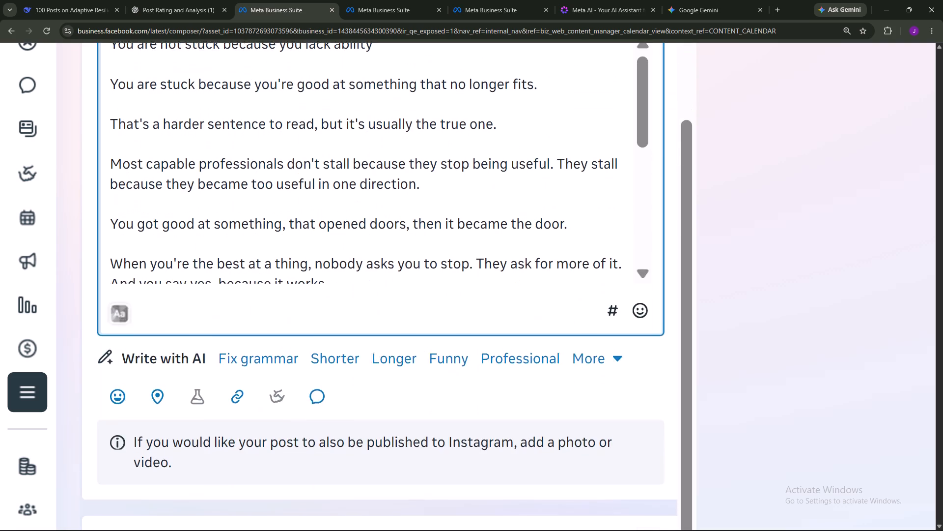
scroll(462, 282, up, 6)
scroll(387, 267, up, 2)
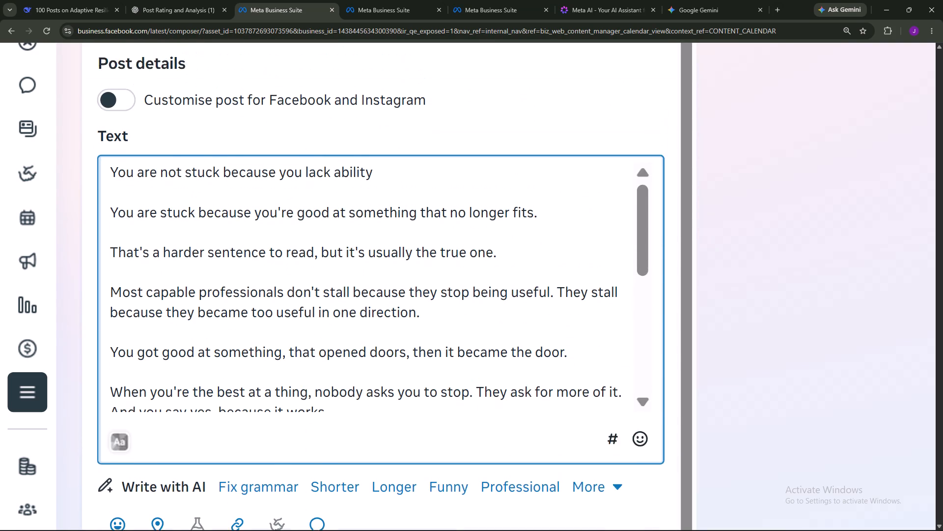
scroll(269, 346, up, 1)
scroll(269, 346, down, 2)
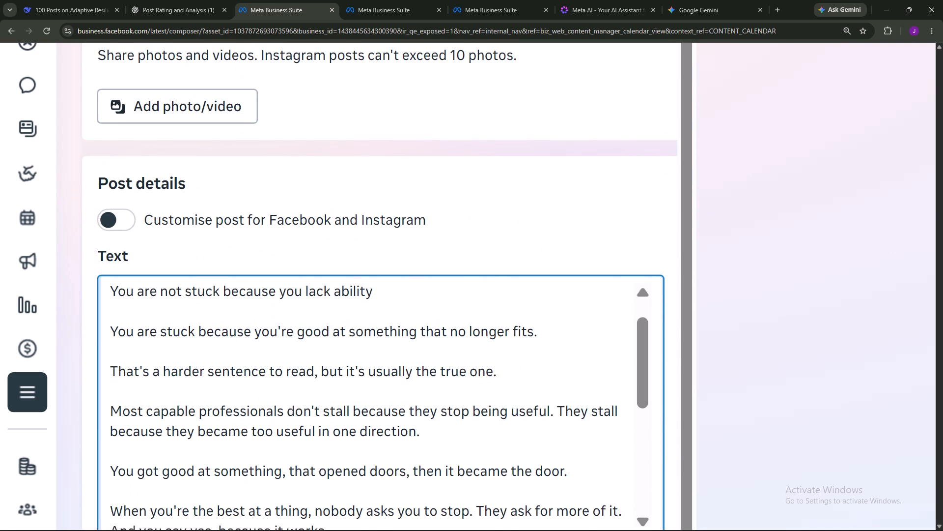
scroll(269, 346, down, 3)
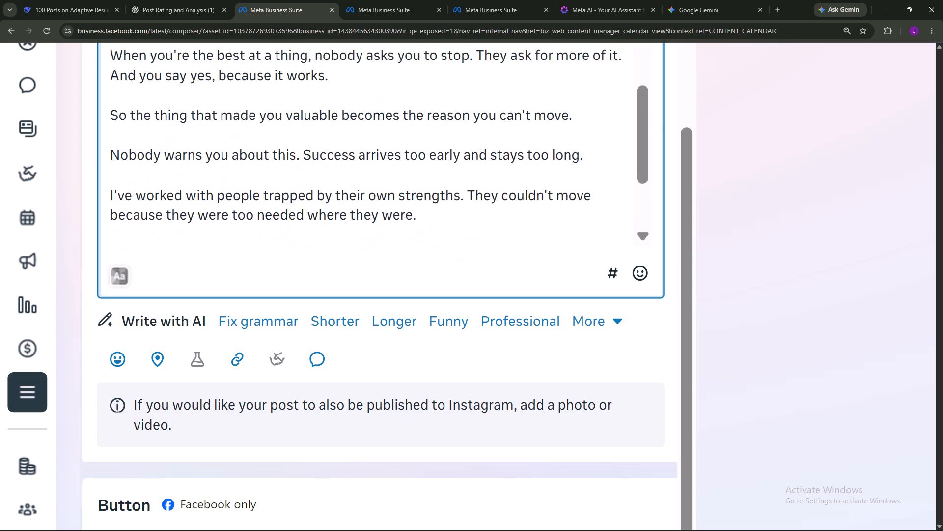
Check the remaining post text in the composer down to the closing line ending "your next move.".
scroll(319, 238, down, 3)
click(220, 187)
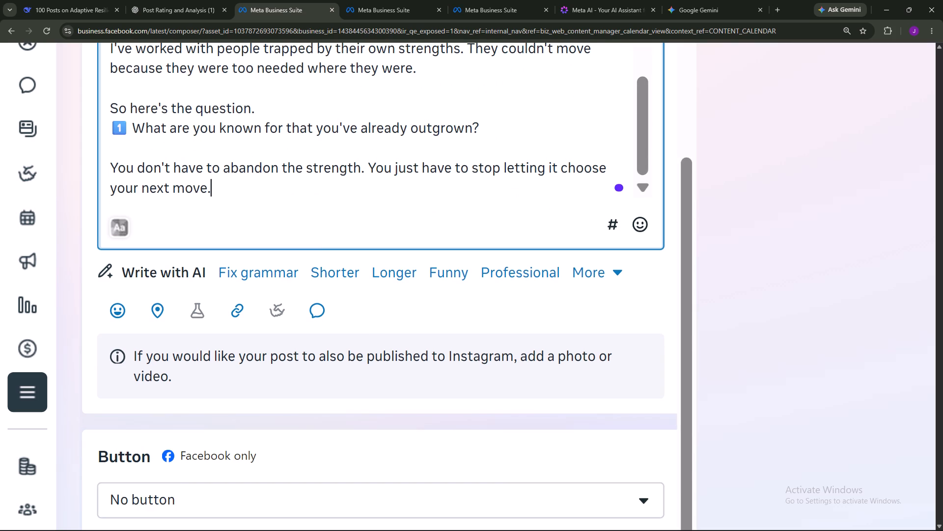
scroll(276, 201, up, 2)
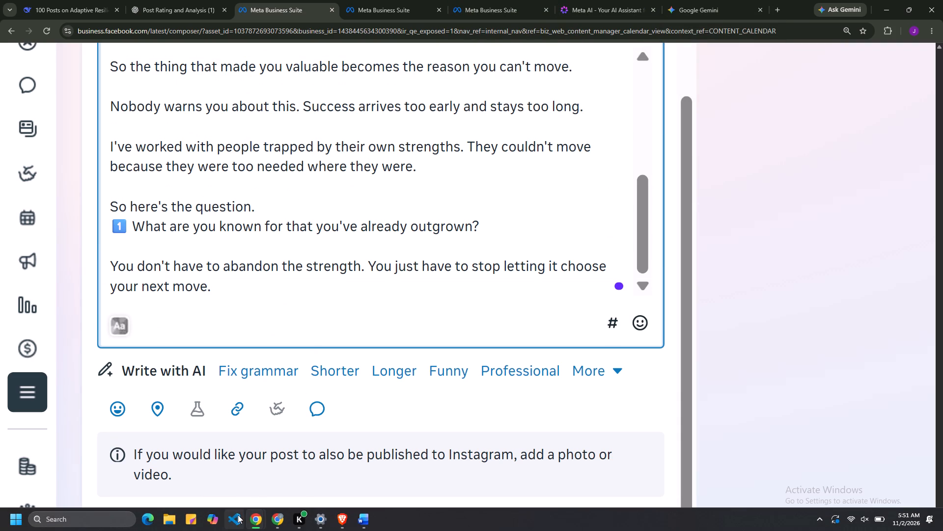
Switch to the other browser window, look through the bullet point emojis on emojidb.org, and search the site for DIAMOND.
click(347, 472)
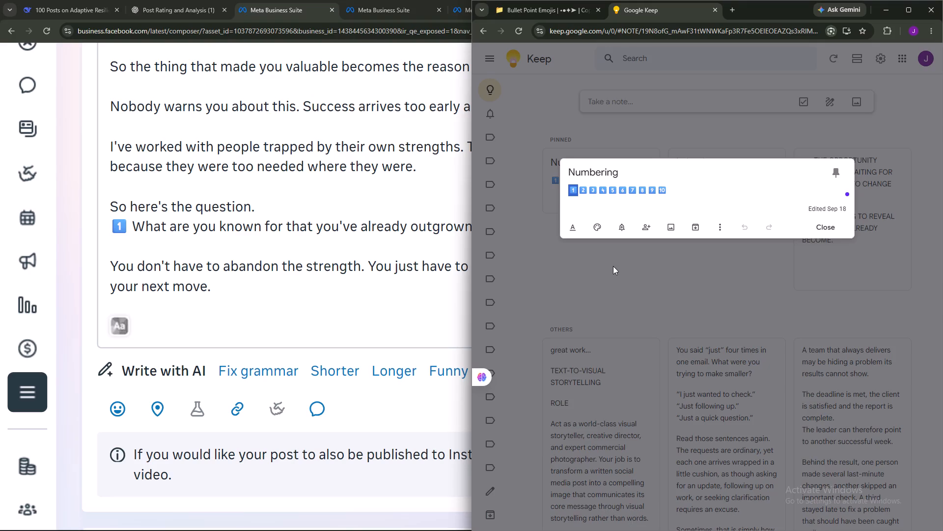
click(560, 5)
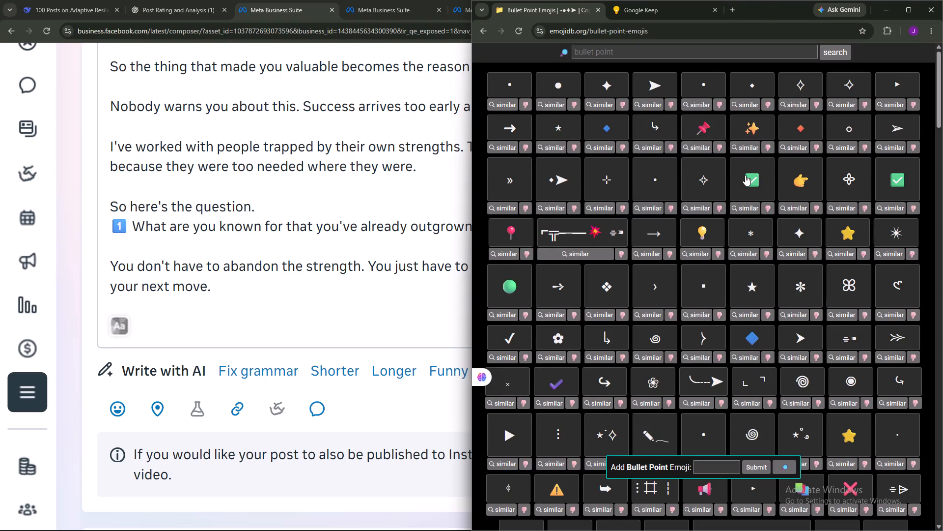
scroll(746, 176, down, 9)
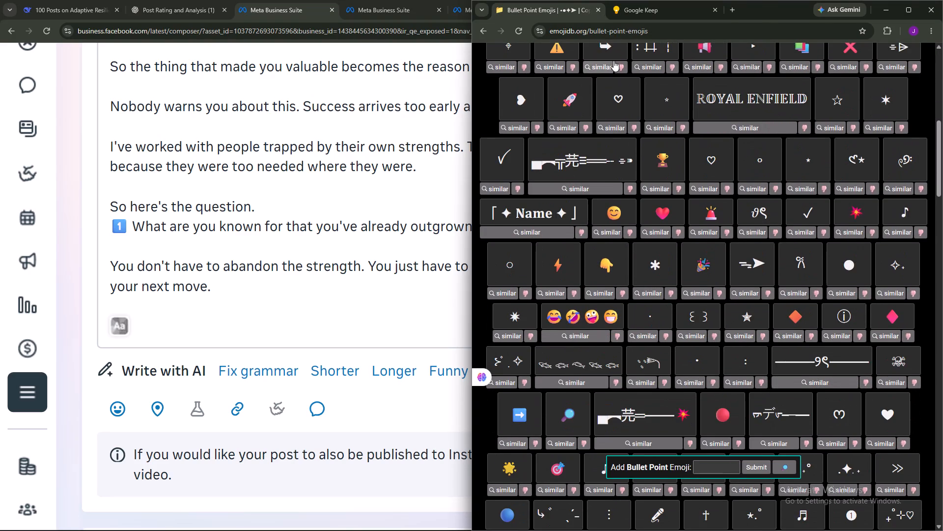
scroll(615, 61, up, 4)
scroll(666, 65, up, 6)
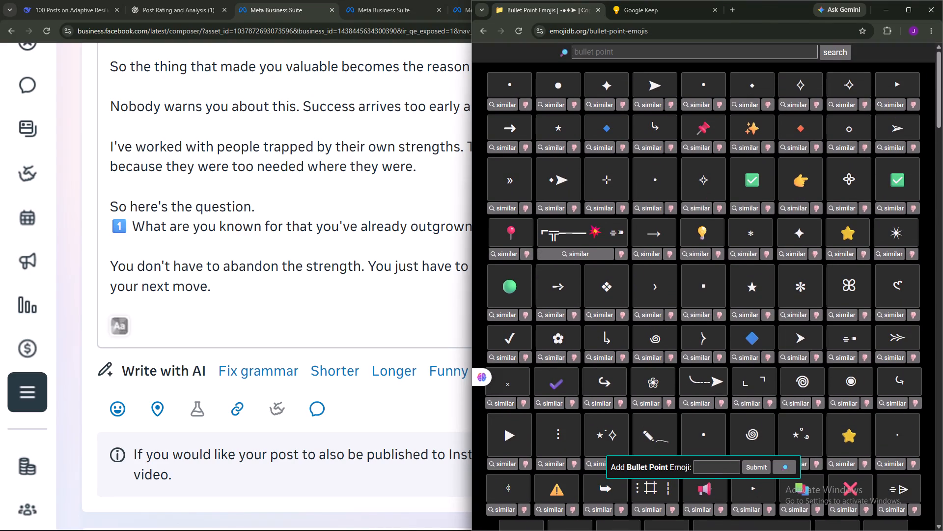
click(681, 50)
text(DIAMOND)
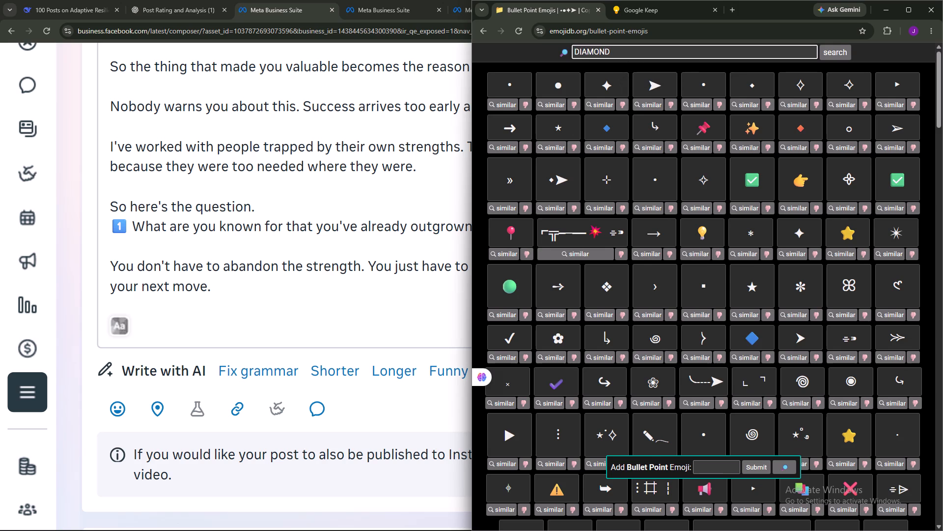
Search the emoji site for DIAMOND, copy the 💎 emoji and add it directly after "your next move." at the post's end, without a space.
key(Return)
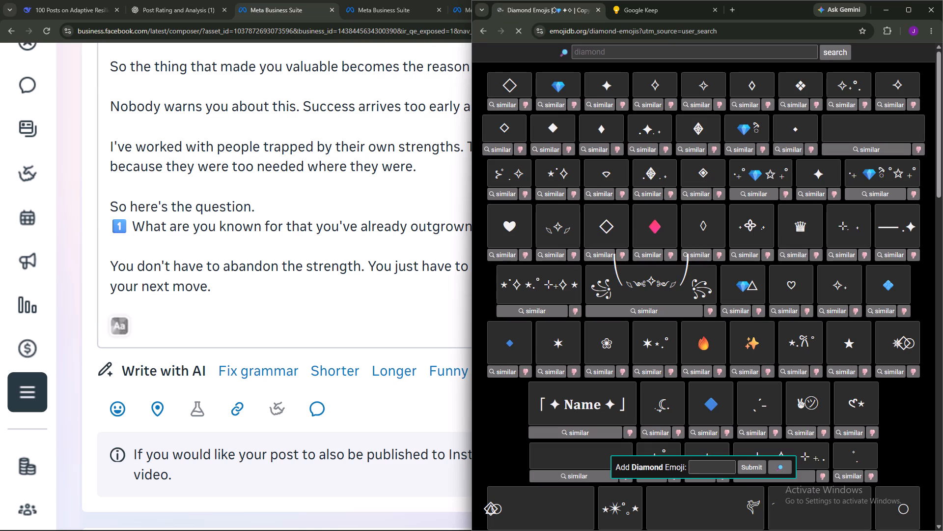
click(561, 85)
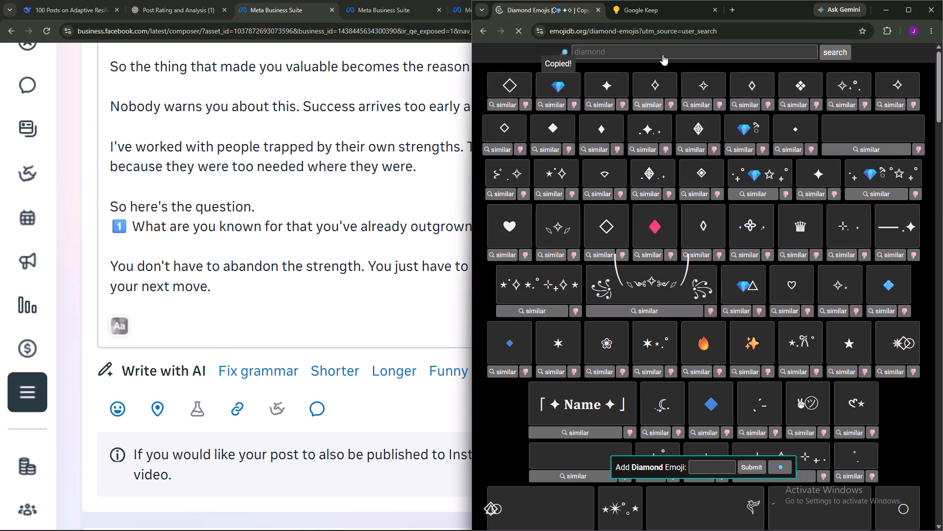
click(226, 285)
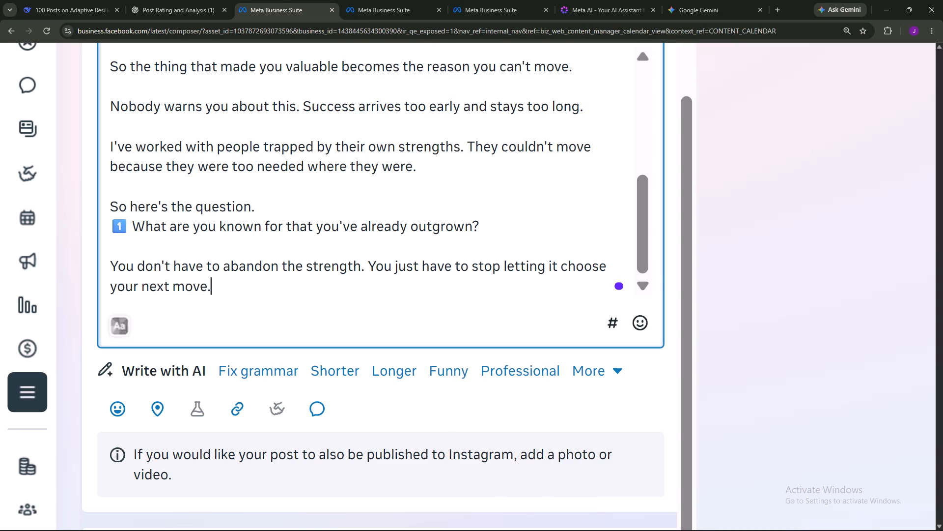
key(space)
key(ctrl+v)
key(Left)
key(Left)
key(Right)
key(BackSpace)
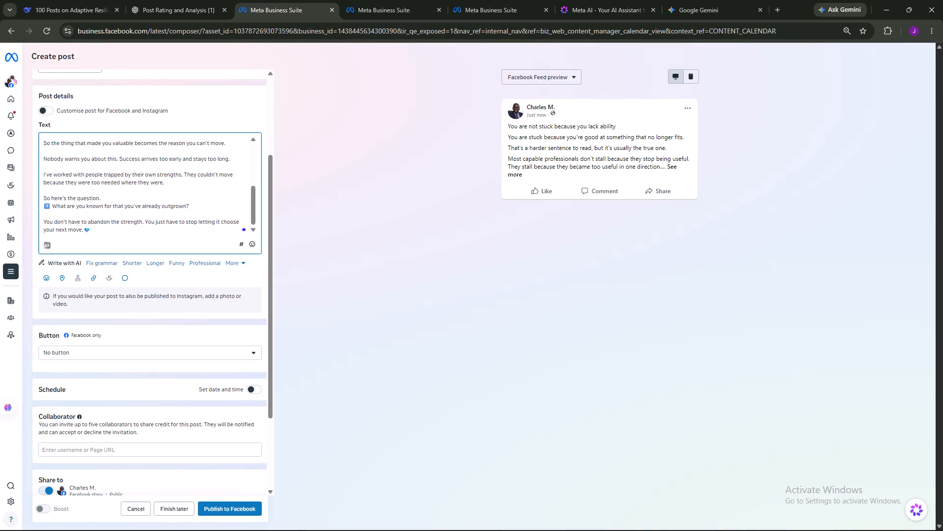
Turn on scheduling for the "You are not stuck" post and set both the Facebook and Instagram times to 08:00.
scroll(128, 213, up, 6)
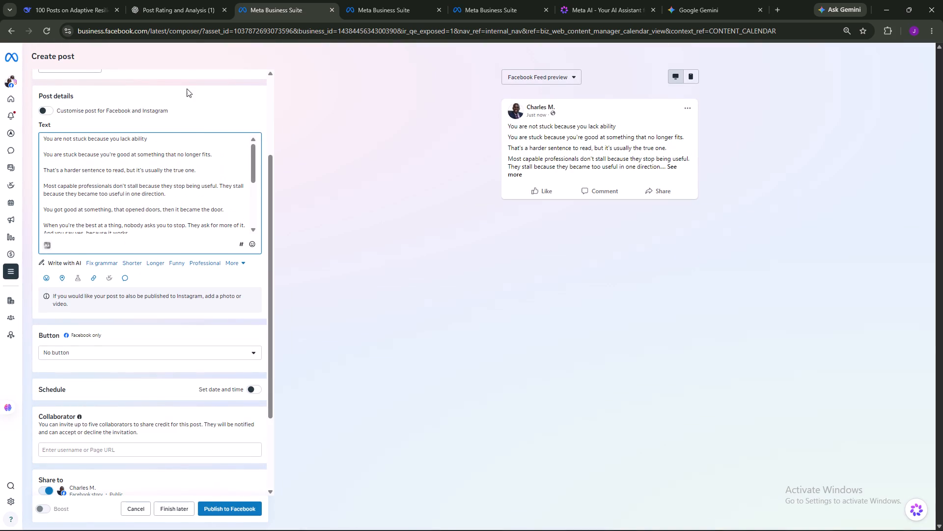
click(473, 7)
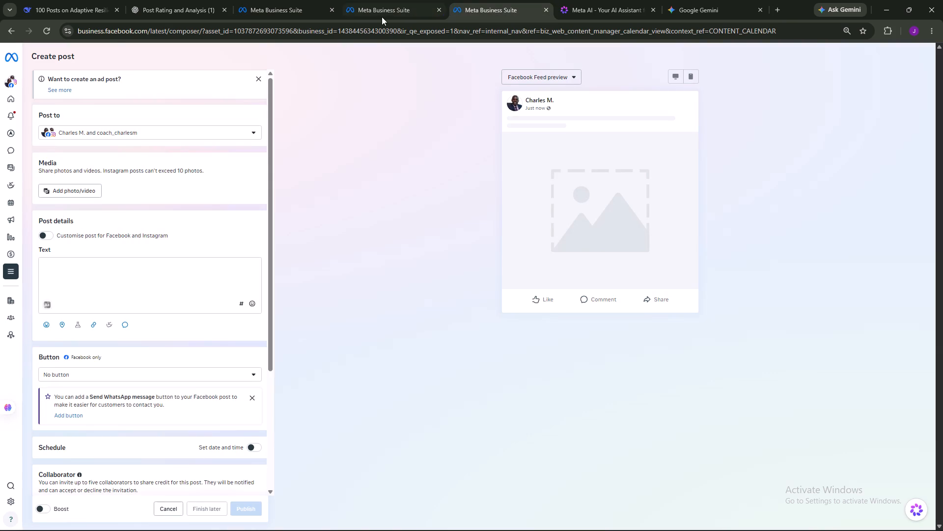
click(376, 14)
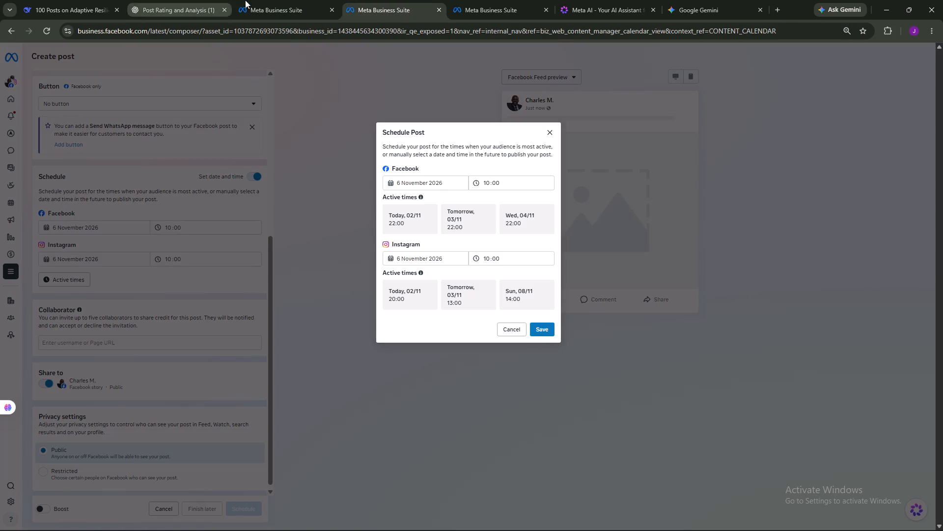
click(271, 3)
scroll(158, 203, down, 3)
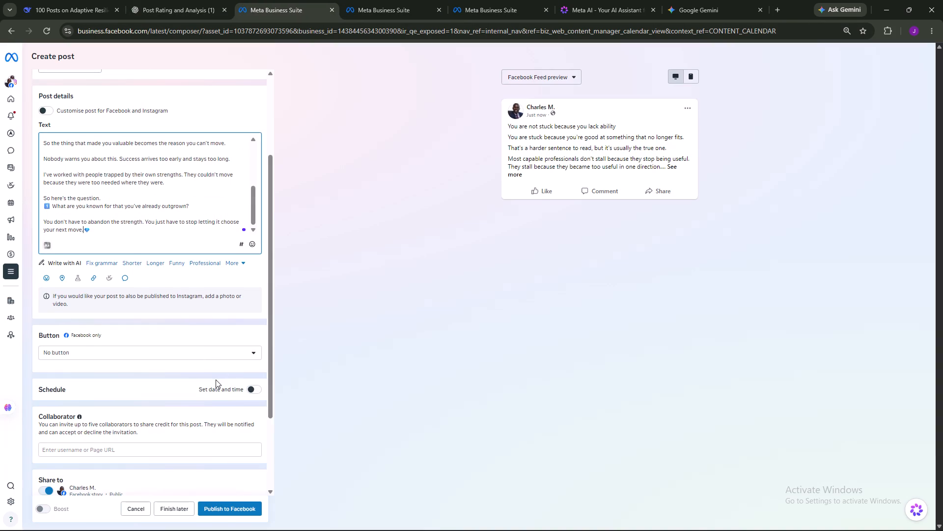
scroll(216, 380, down, 2)
click(252, 289)
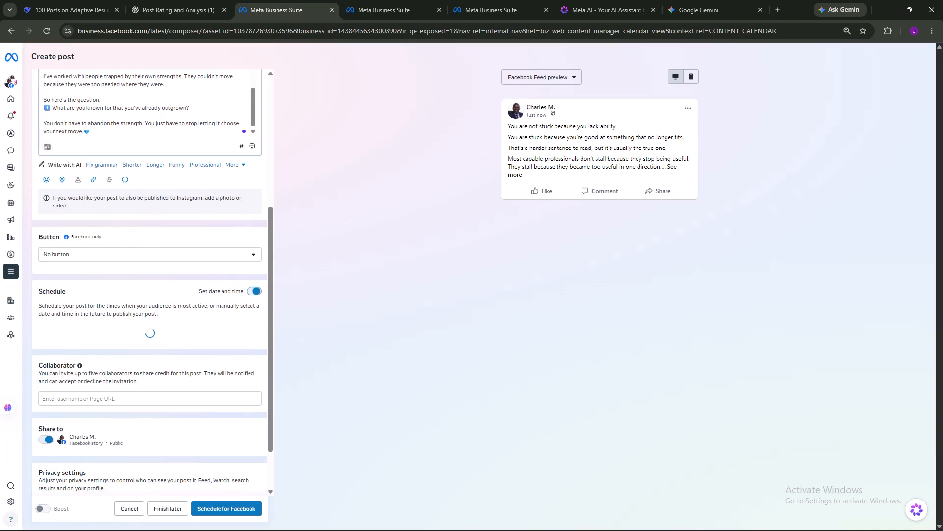
click(182, 340)
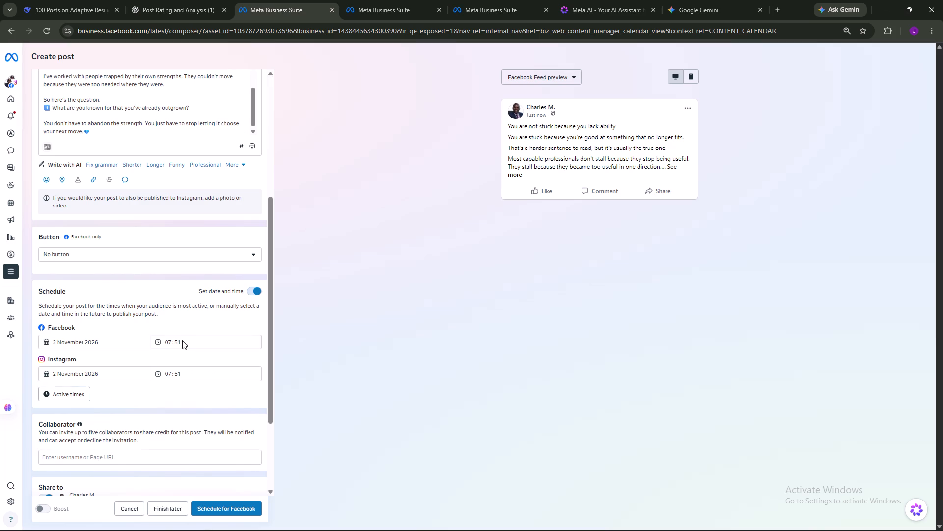
click(179, 342)
key(BackSpace)
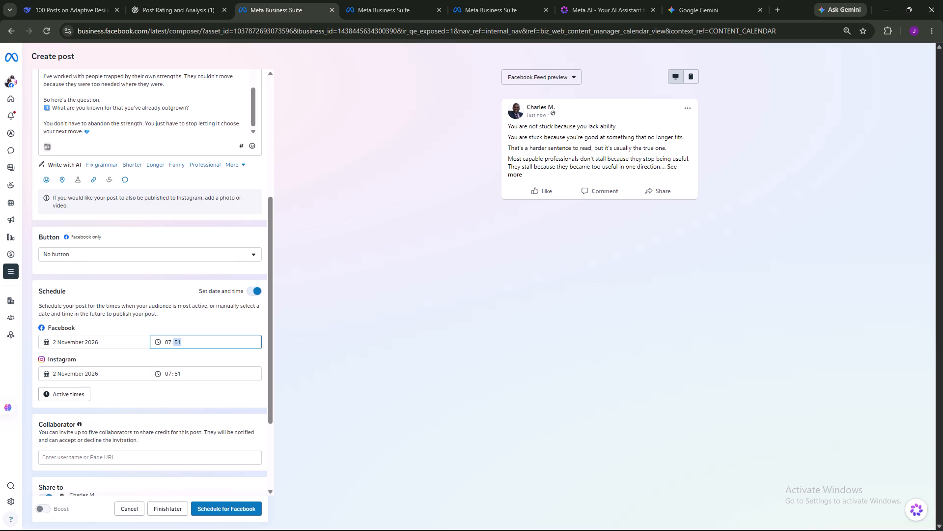
key(Left)
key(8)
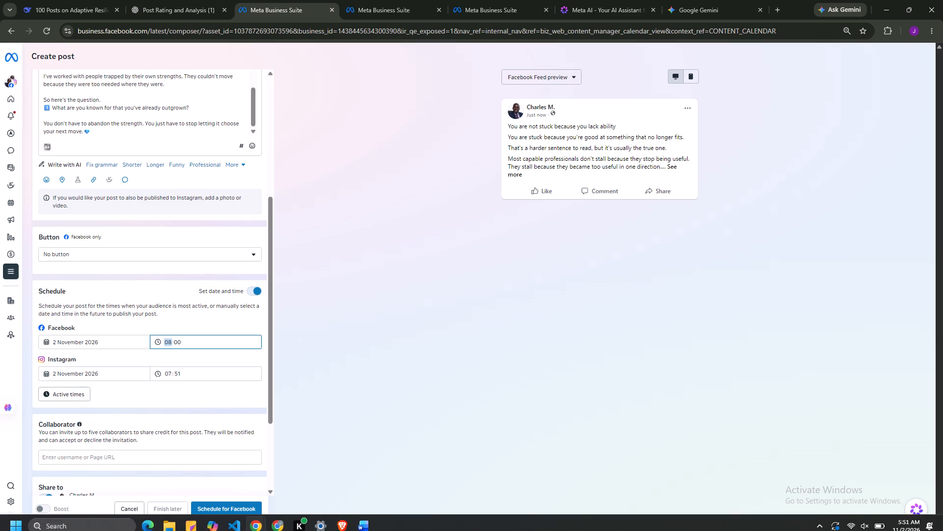
click(178, 372)
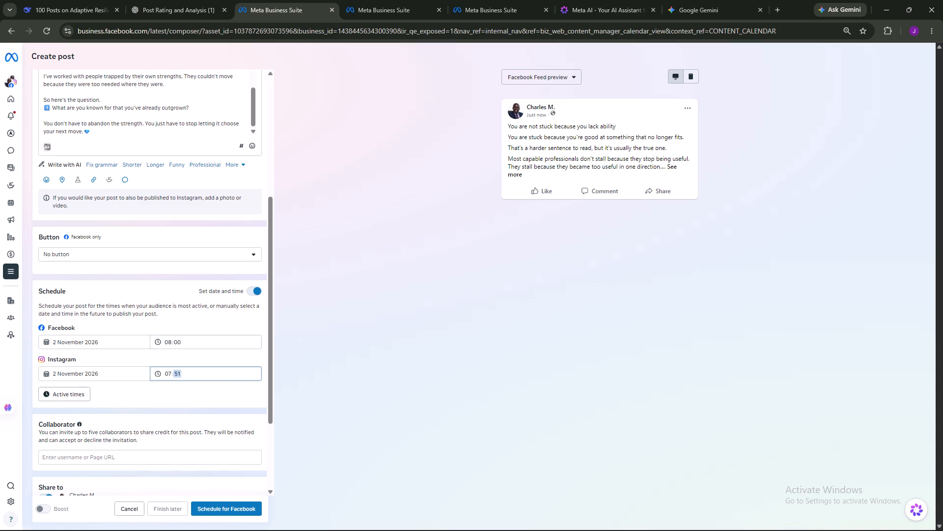
key(BackSpace)
key(Left)
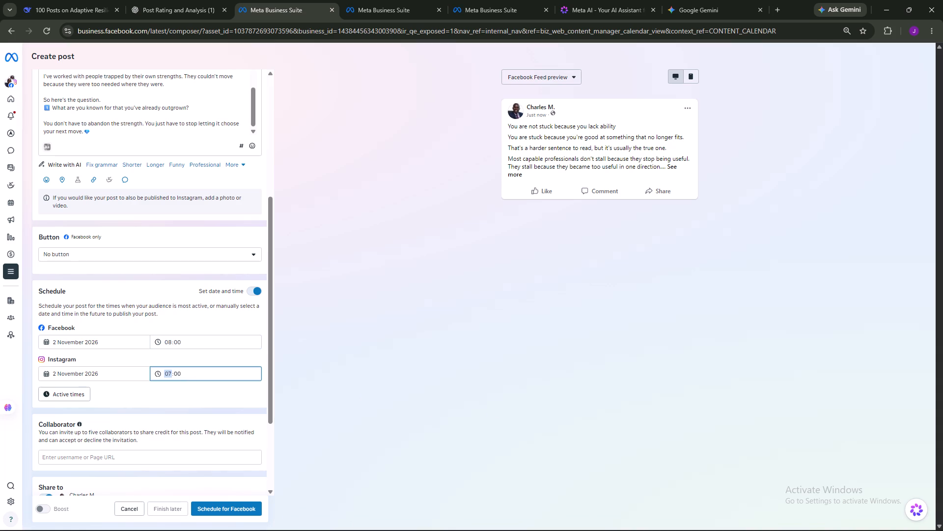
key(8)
Check the remaining settings of the 08:00 post and the accounts and groups selected to receive it.
scroll(218, 325, down, 8)
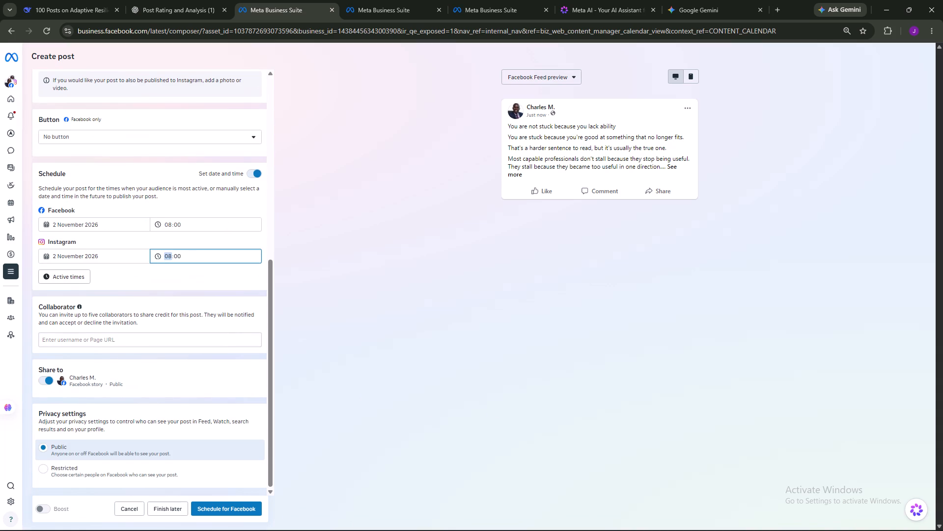
scroll(229, 338, up, 12)
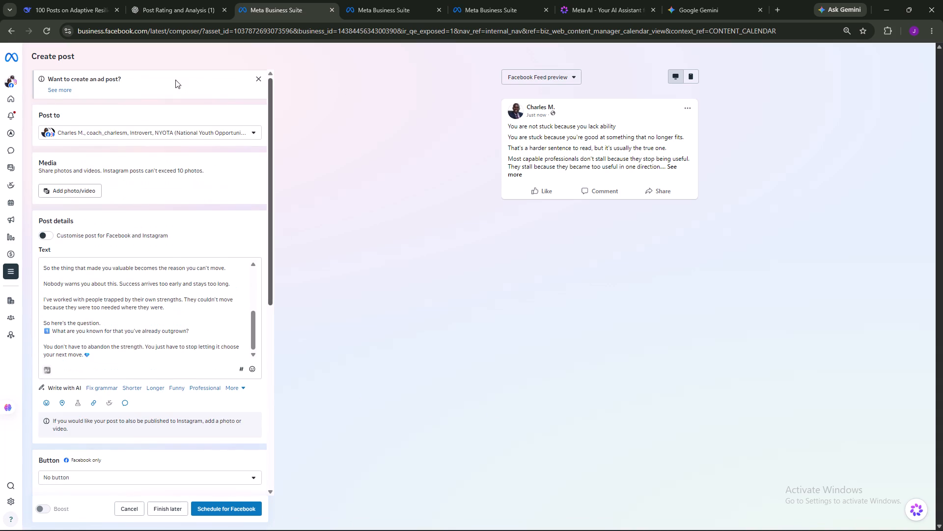
click(246, 133)
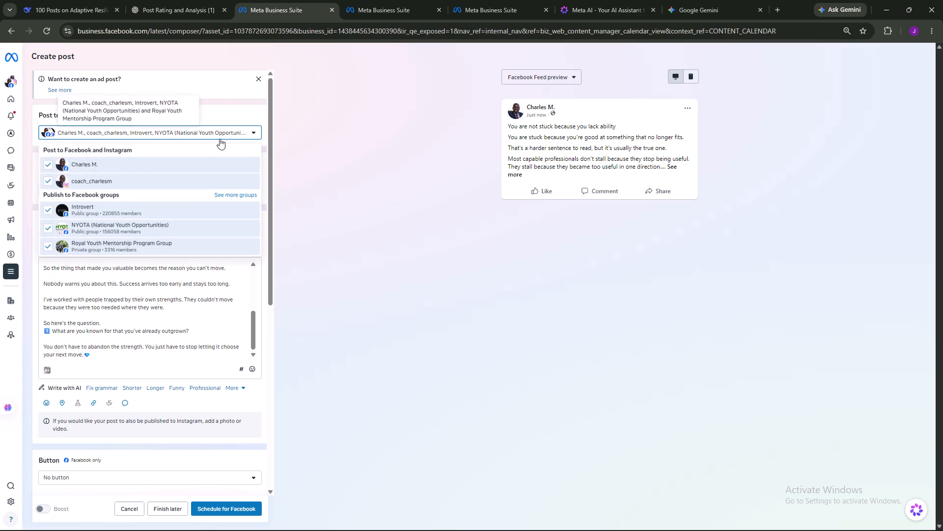
click(353, 143)
In the second, empty post draft, set the Facebook and Instagram schedule to 2 November 2026 at 20:00 and save it.
click(374, 2)
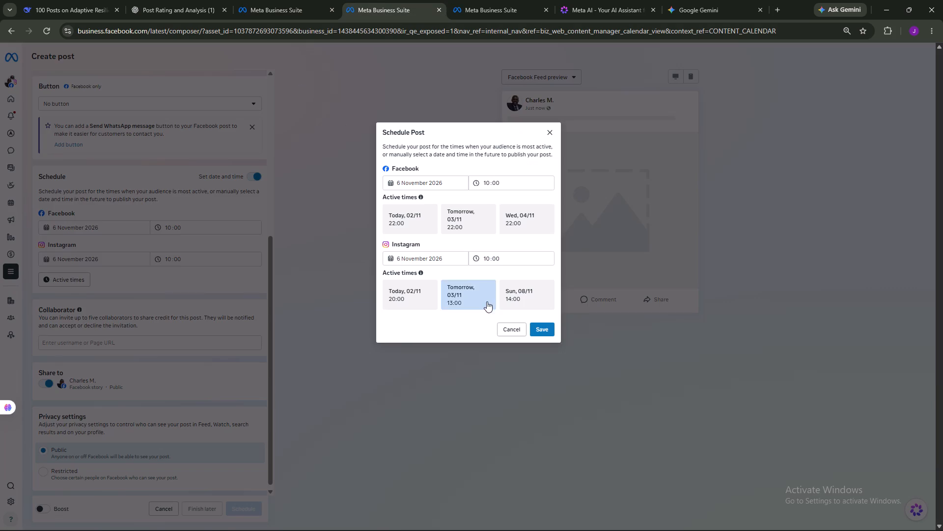
click(399, 181)
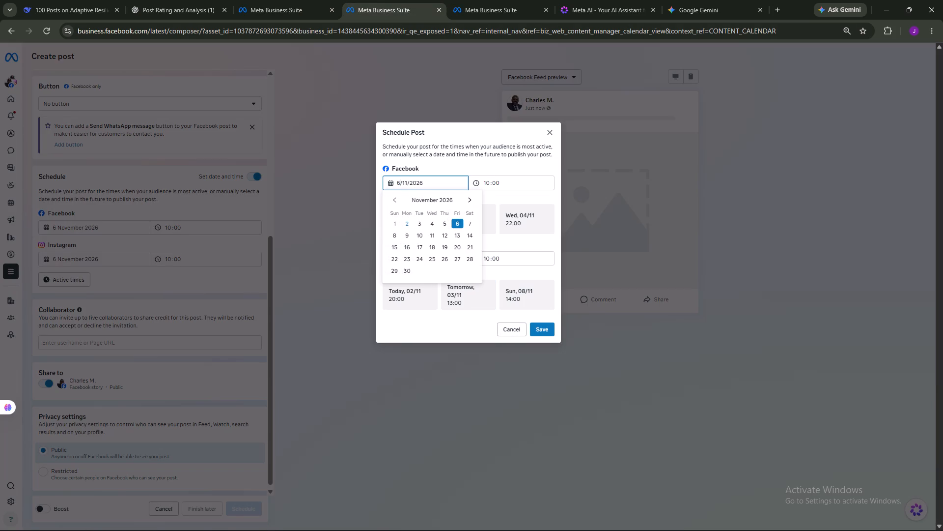
click(407, 224)
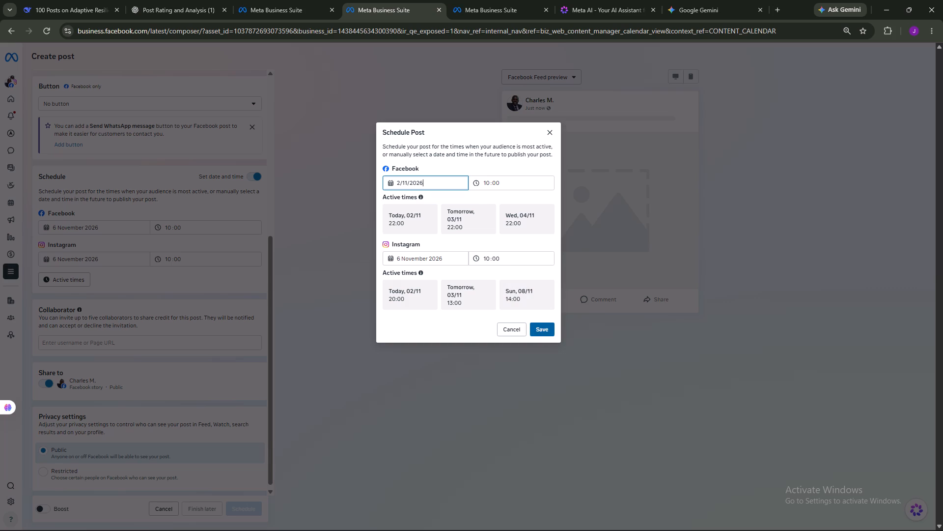
click(401, 260)
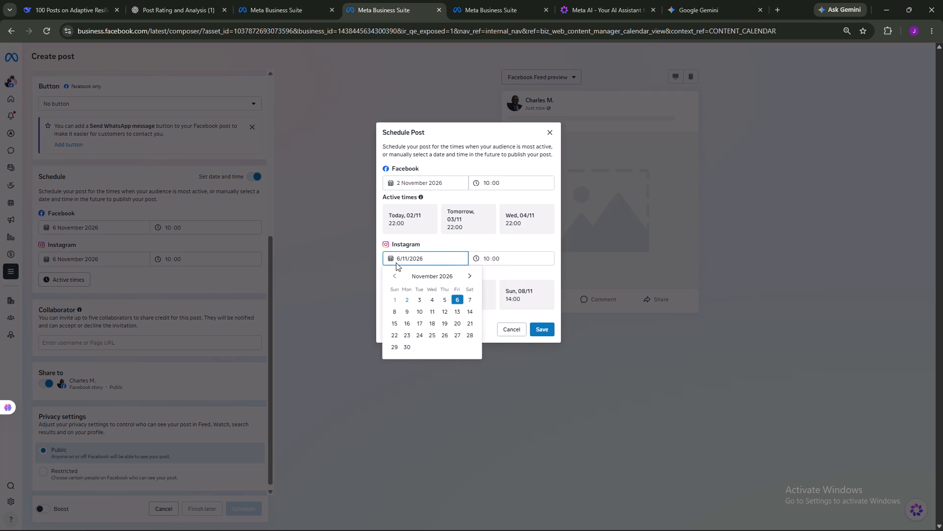
click(412, 298)
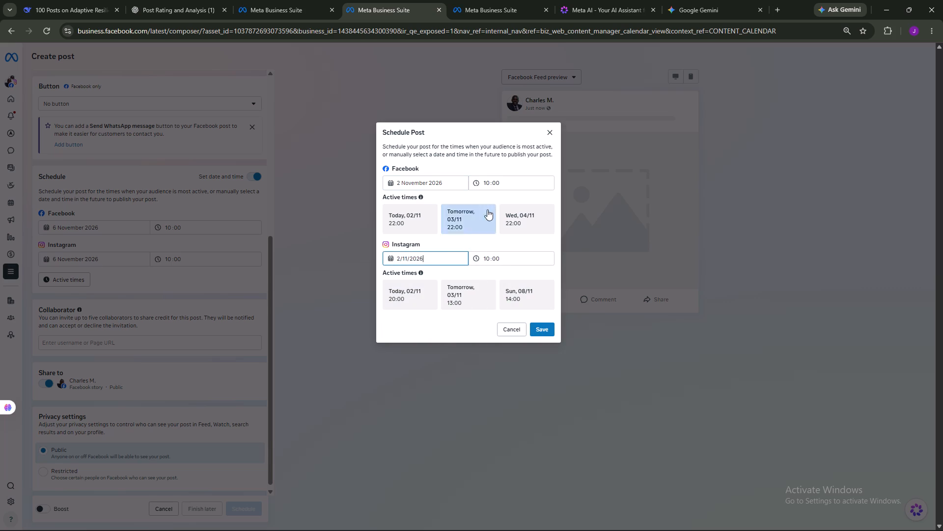
click(490, 186)
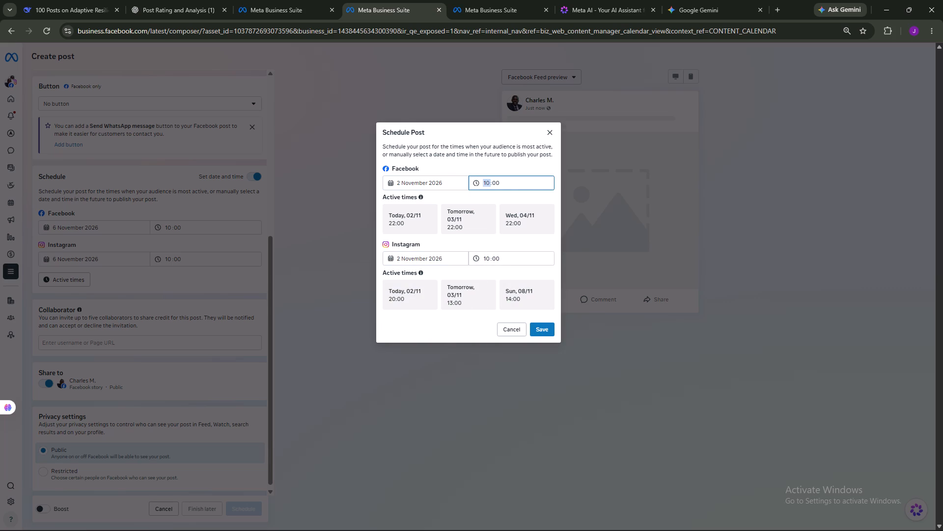
key(BackSpace)
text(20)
click(488, 261)
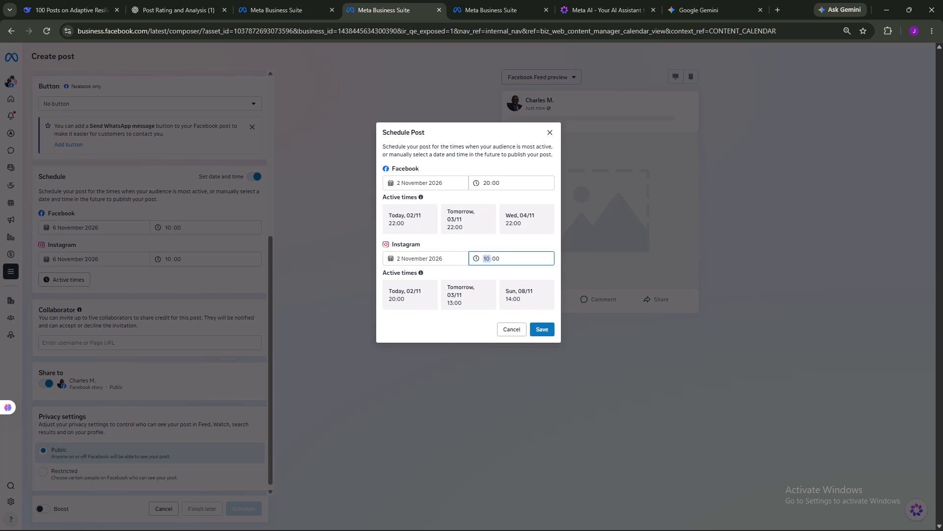
key(BackSpace)
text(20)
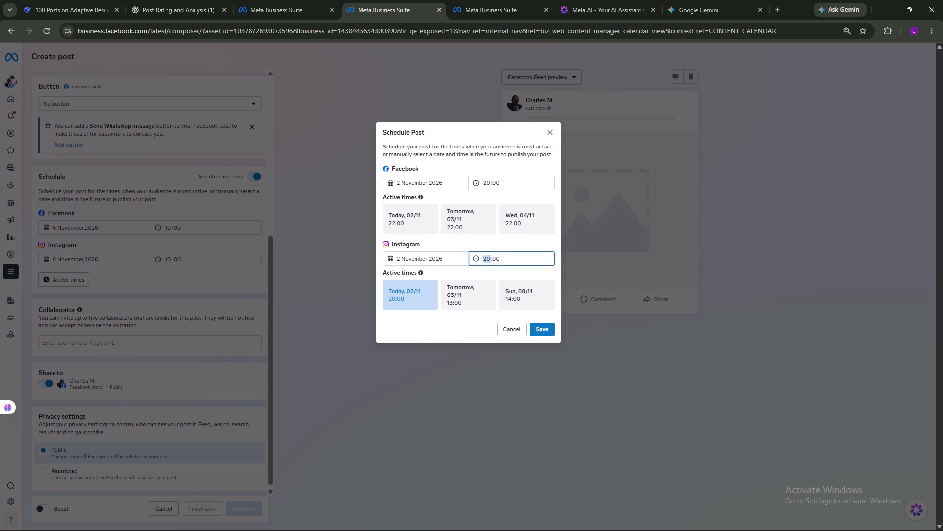
click(538, 328)
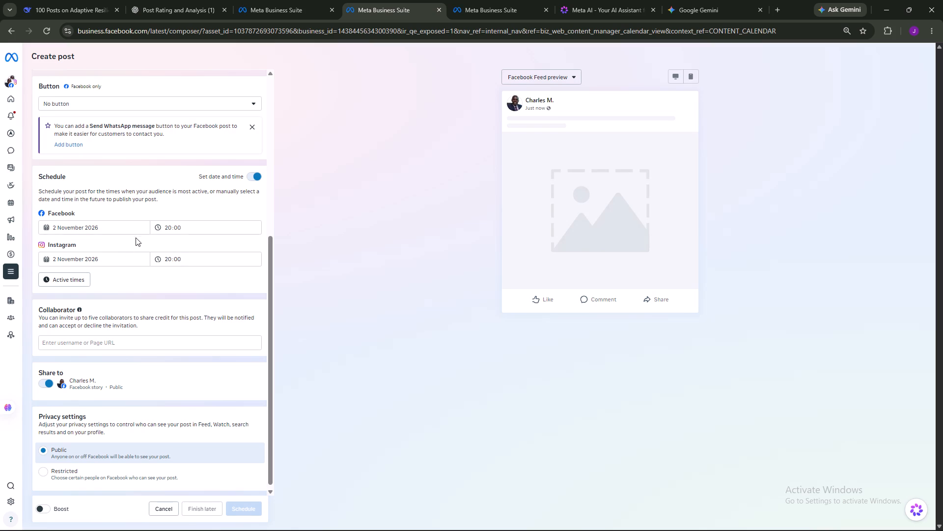
Add the Introvert group, NATIONAL YOUTH OPPORTUNITIES TOWARDS ADVANCEMENT-NYOTA and a third group further down the list to the 20:00 draft's recipients, and save.
scroll(143, 240, up, 9)
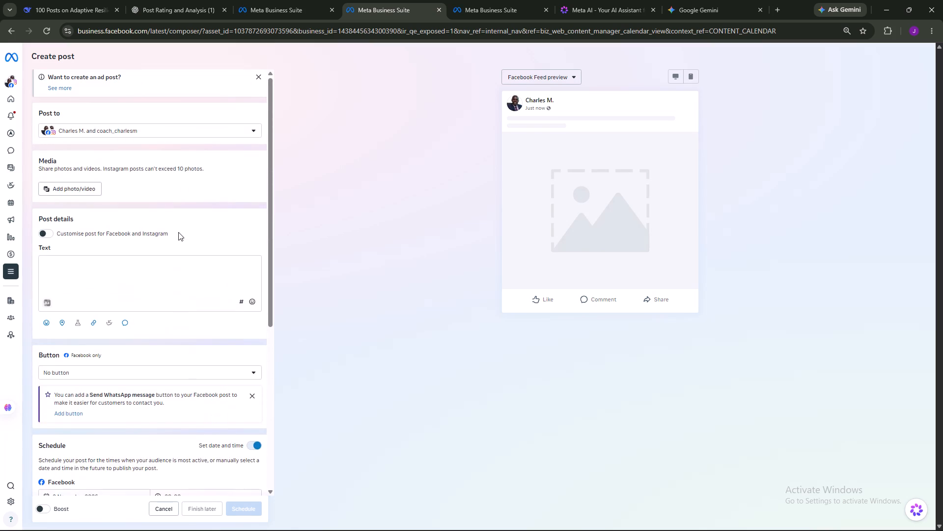
click(249, 124)
click(248, 133)
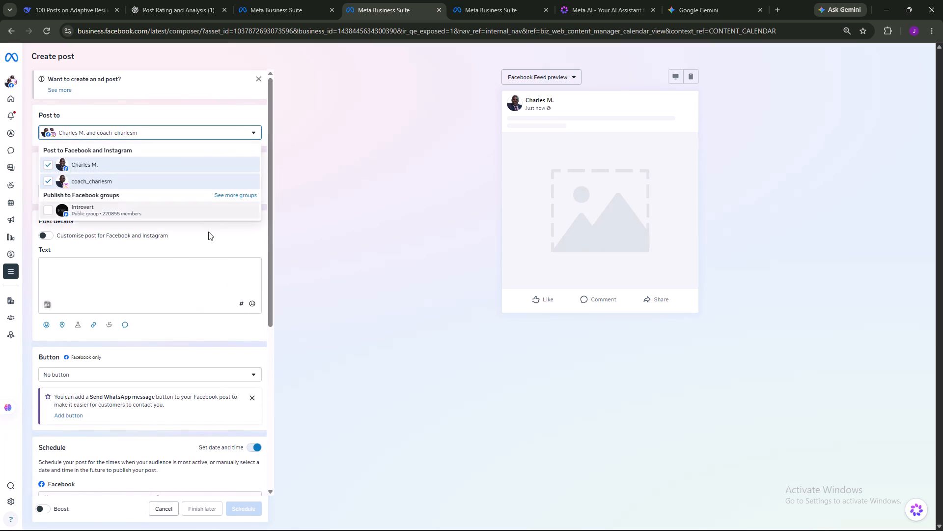
click(221, 197)
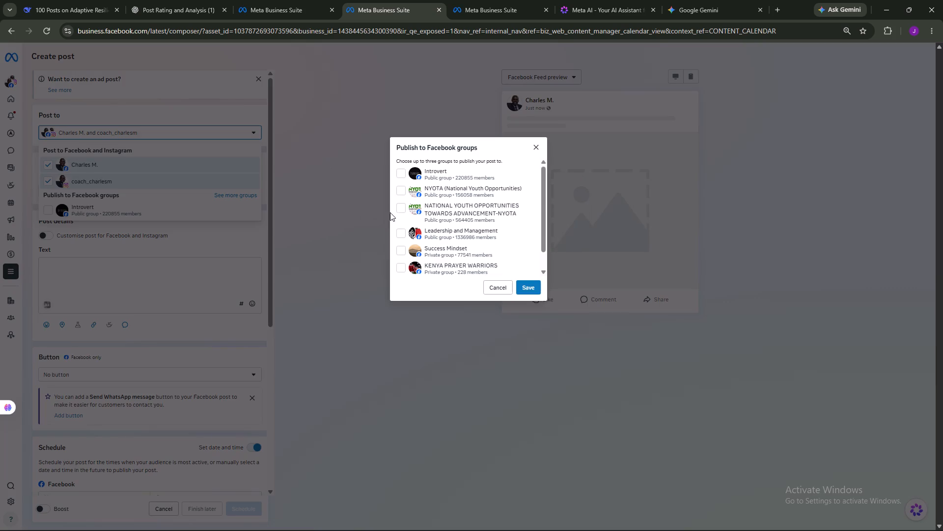
click(399, 172)
click(402, 207)
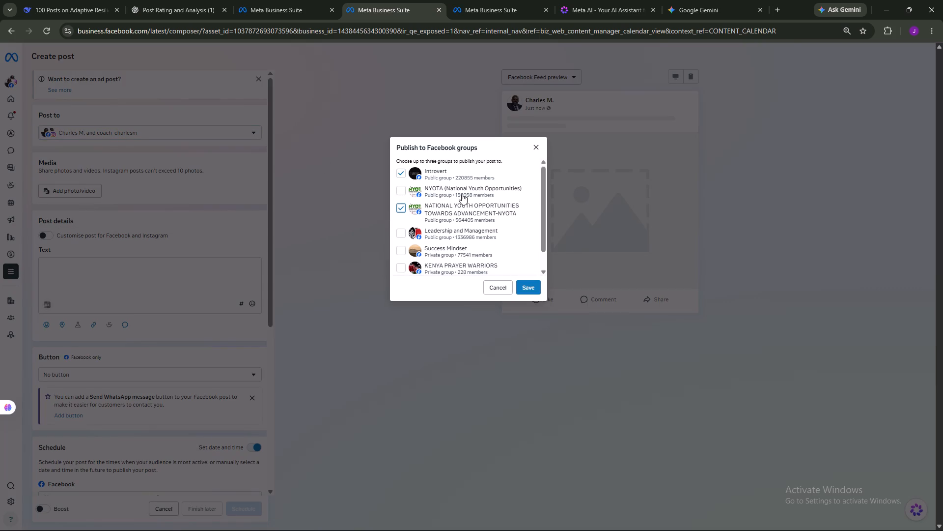
scroll(462, 194, down, 4)
click(399, 264)
scroll(451, 241, up, 5)
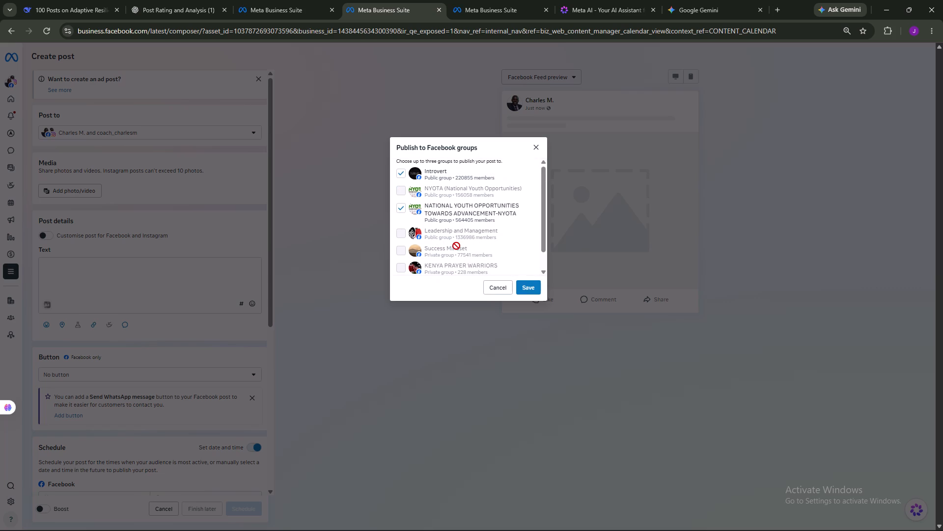
scroll(456, 246, down, 7)
scroll(471, 260, up, 5)
click(529, 289)
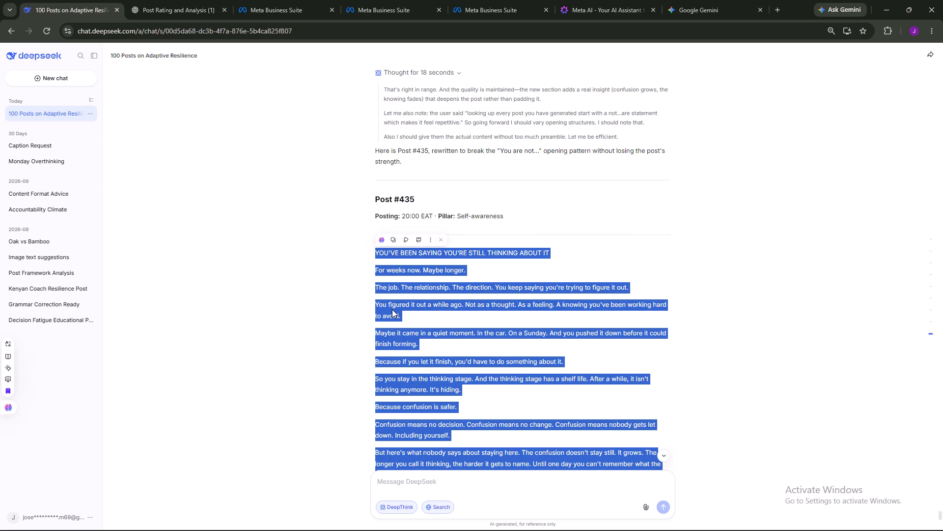
Paste the rewritten Post #435 as the text of the empty Meta Business Suite post set for 2 November 2026 at 20:00.
click(267, 11)
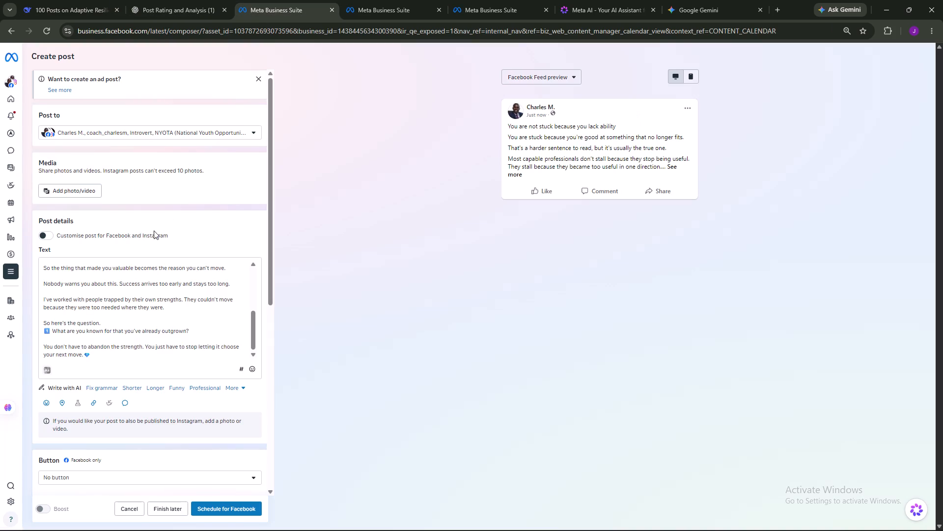
scroll(88, 303, up, 9)
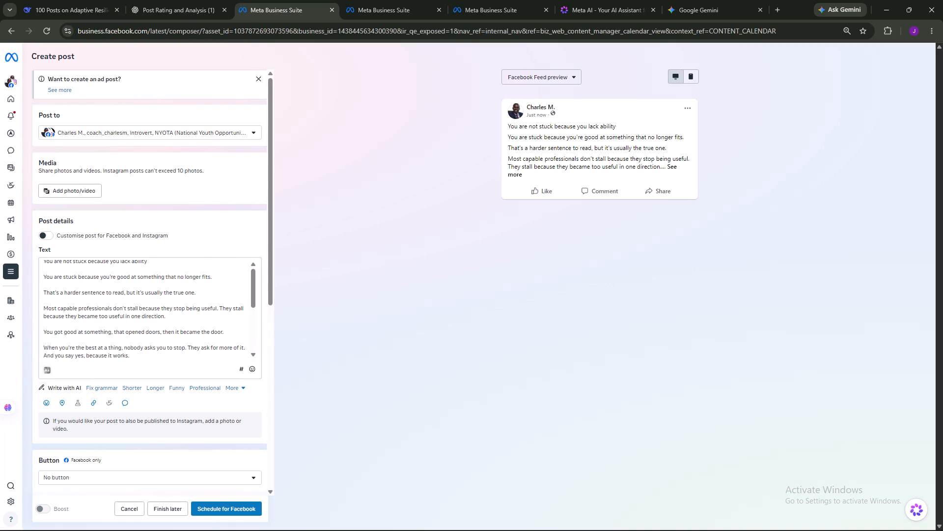
click(375, 6)
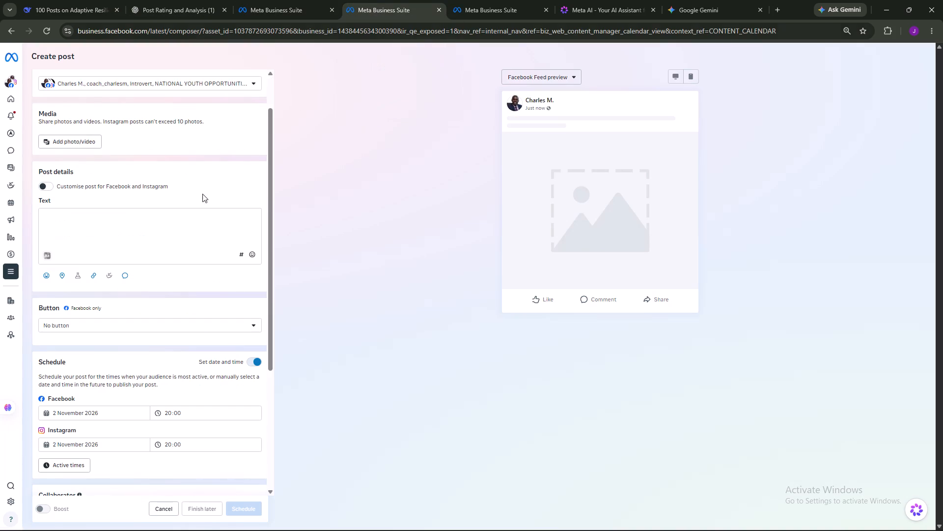
click(95, 213)
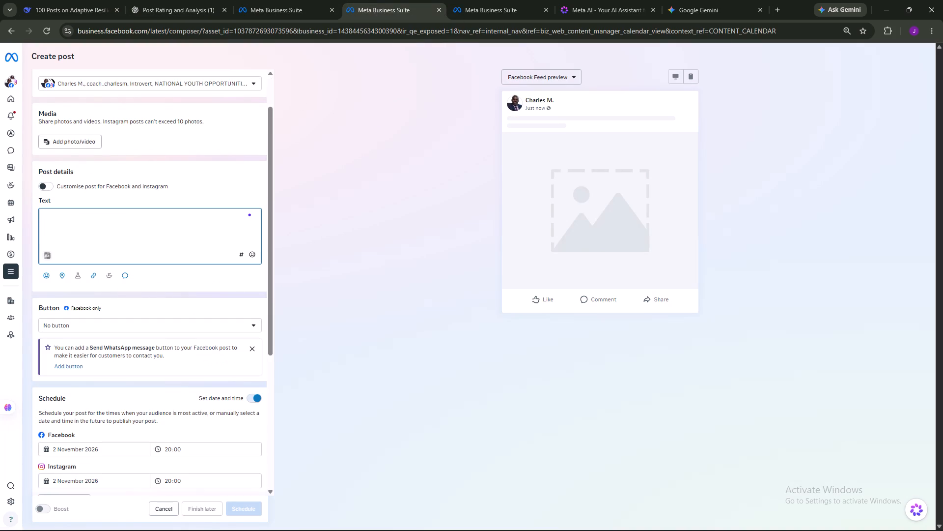
key(ctrl+v)
scroll(96, 275, up, 10)
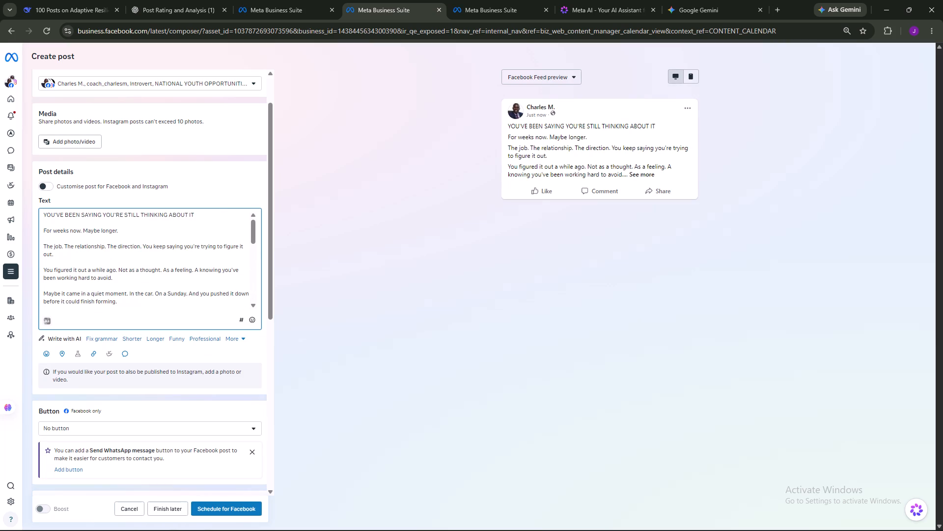
scroll(97, 274, up, 6)
click(290, 4)
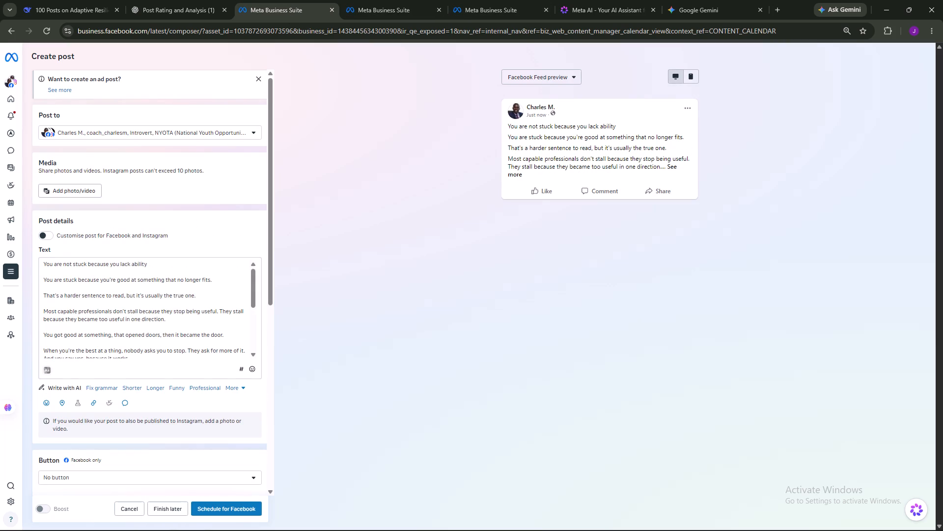
click(367, 3)
scroll(118, 154, up, 3)
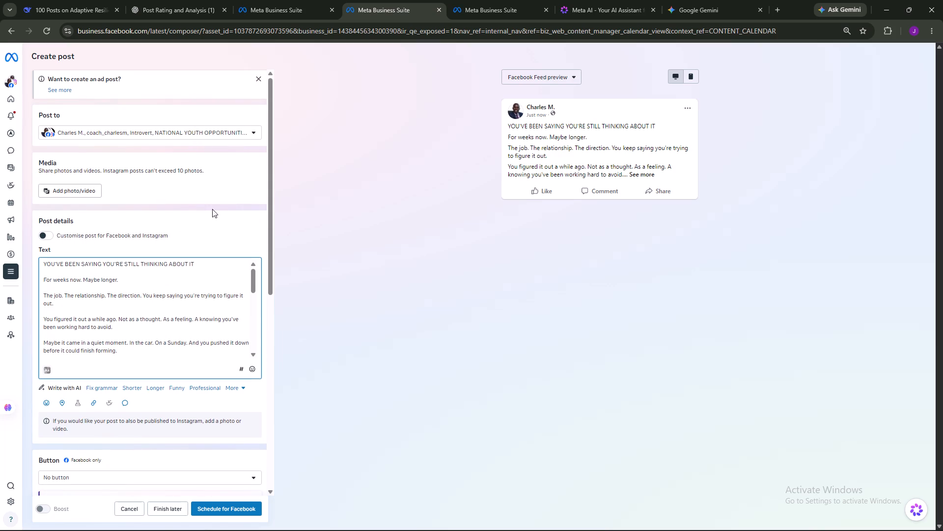
In Meta Business Suite, review the new post's publishing destinations and settings, and check the other open draft.
click(240, 132)
click(338, 212)
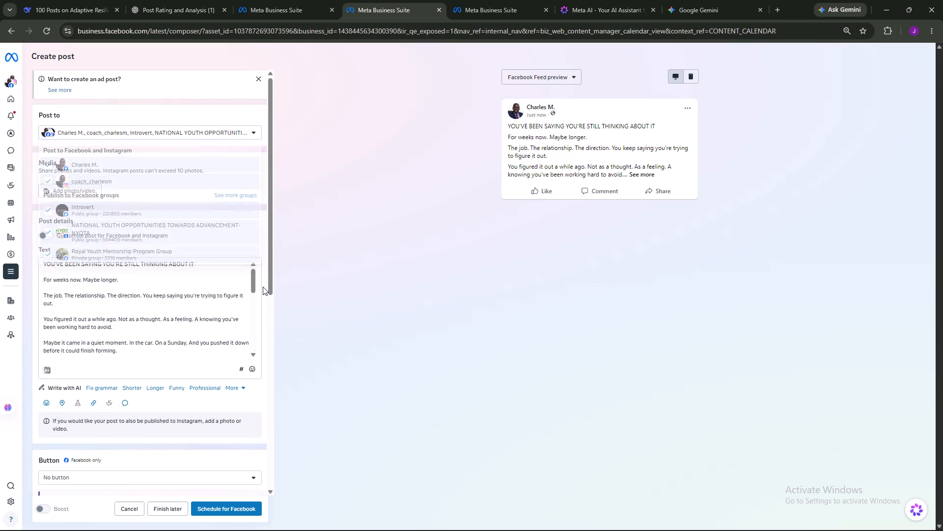
scroll(262, 287, down, 10)
click(295, 7)
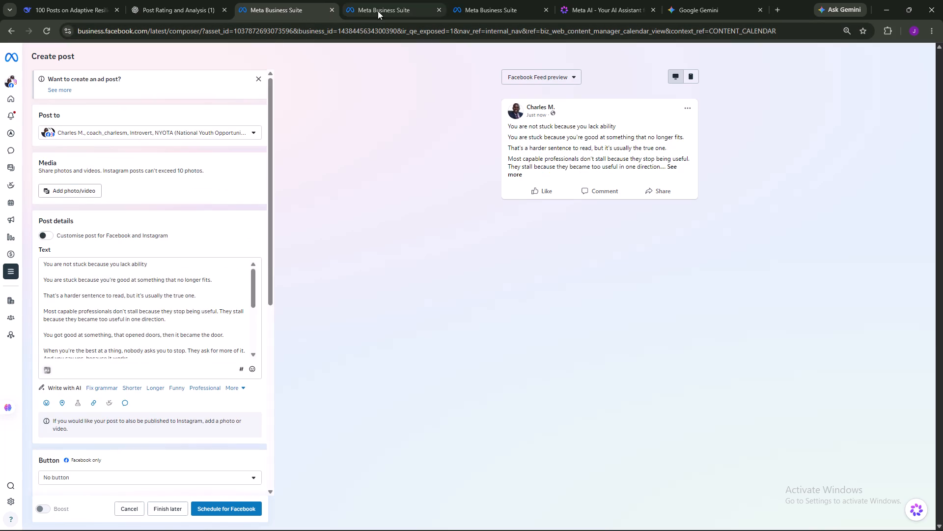
click(378, 10)
scroll(163, 279, up, 7)
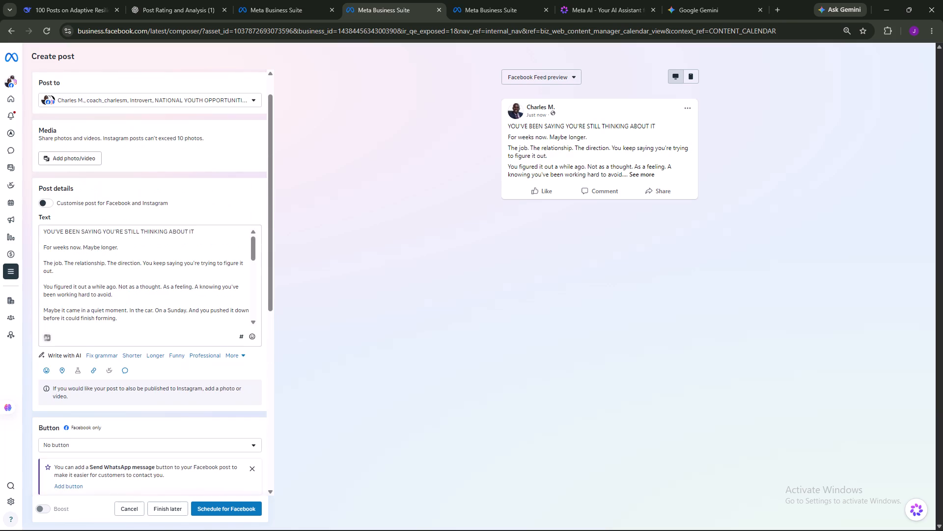
scroll(128, 300, up, 4)
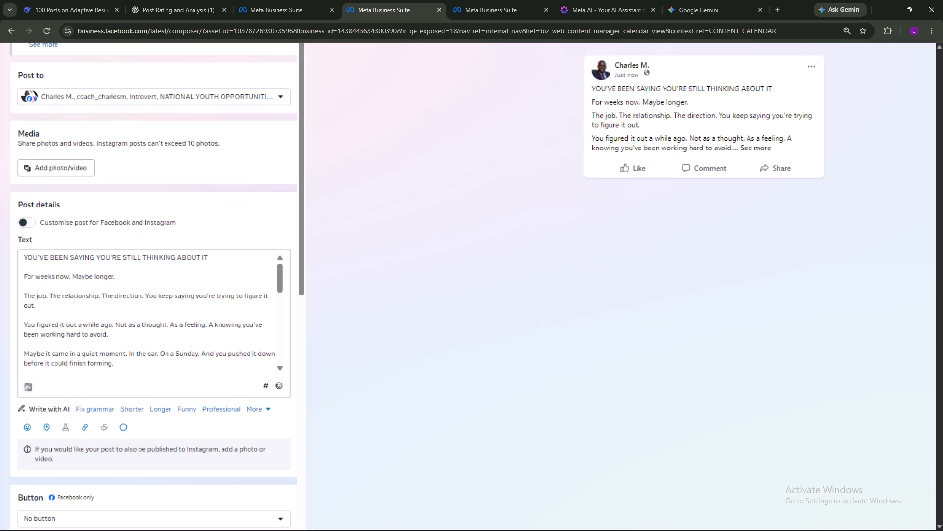
In the post text, start a new line at "You keep saying you're trying to figure it out.".
scroll(132, 295, right, 2)
scroll(95, 277, right, 1)
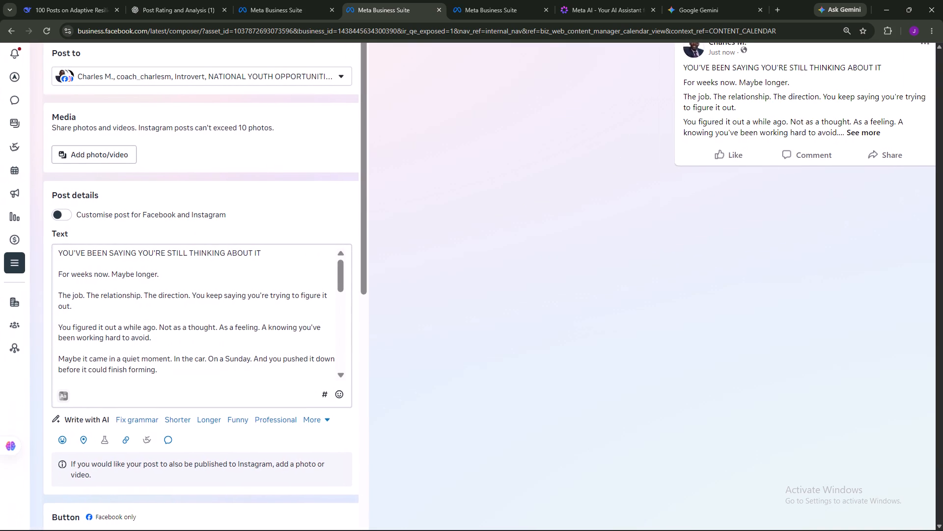
scroll(142, 279, down, 1)
scroll(142, 279, up, 1)
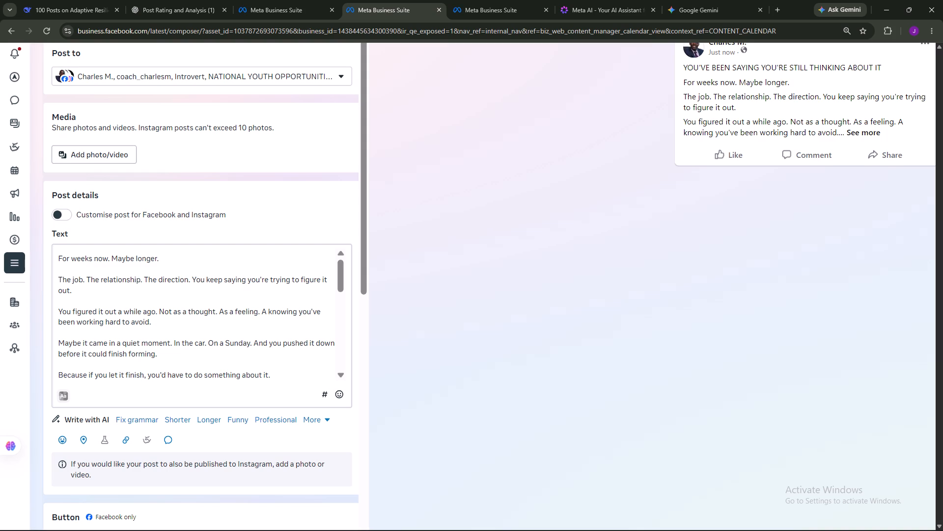
click(194, 297)
key(BackSpace)
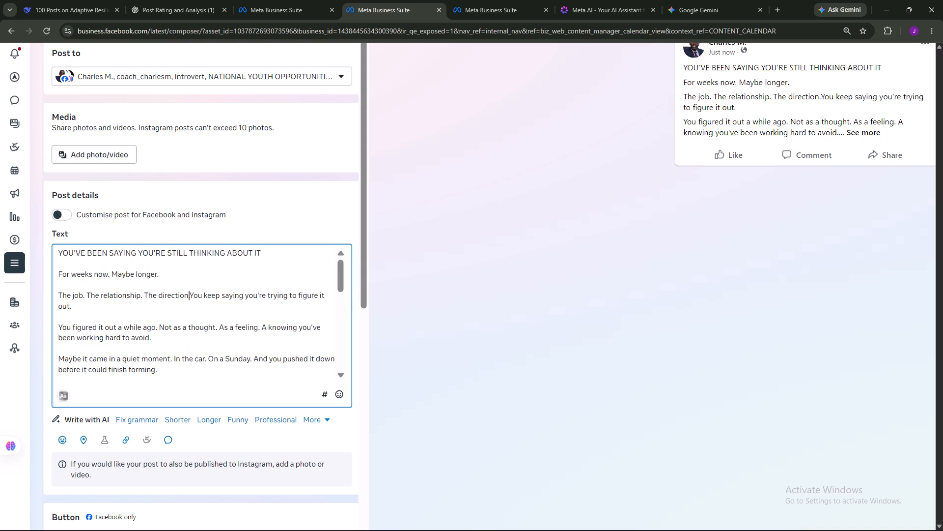
key(Return)
Join the first two sentences of the next paragraph so they read "You figured it out a while ago, not as a thought".
scroll(188, 296, down, 1)
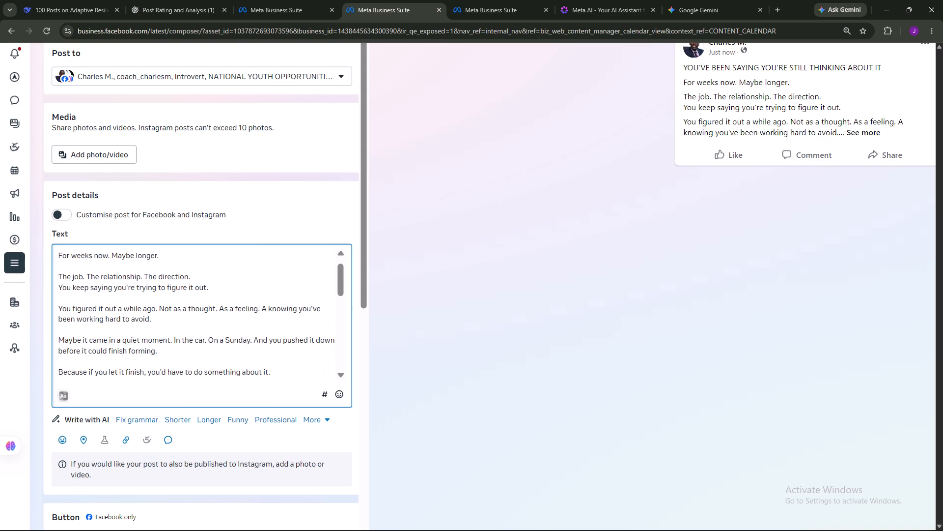
scroll(188, 296, down, 1)
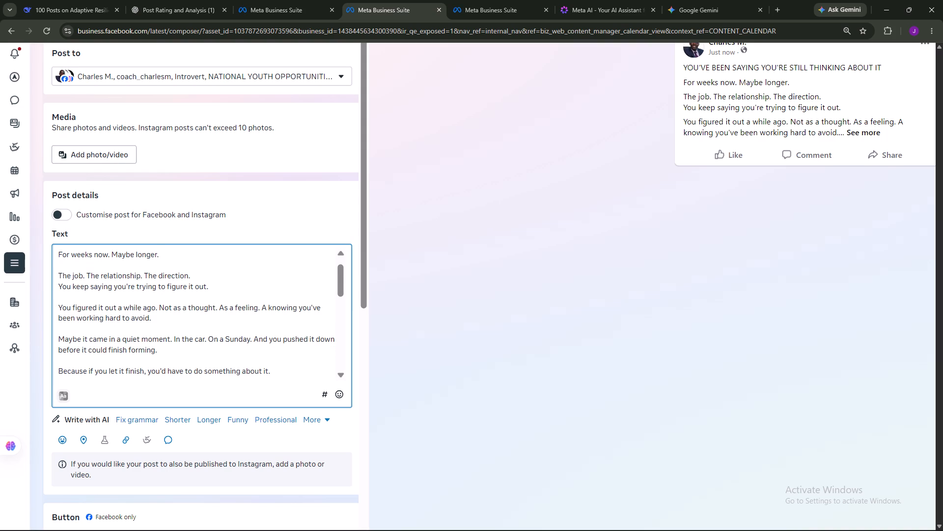
scroll(147, 302, down, 1)
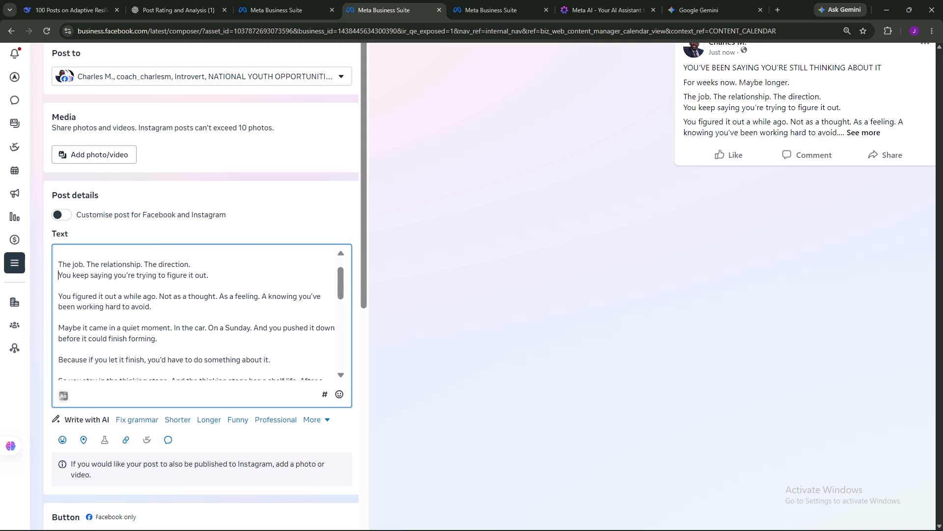
click(164, 298)
key(BackSpace)
key(BackSpace)
key(BackSpace)
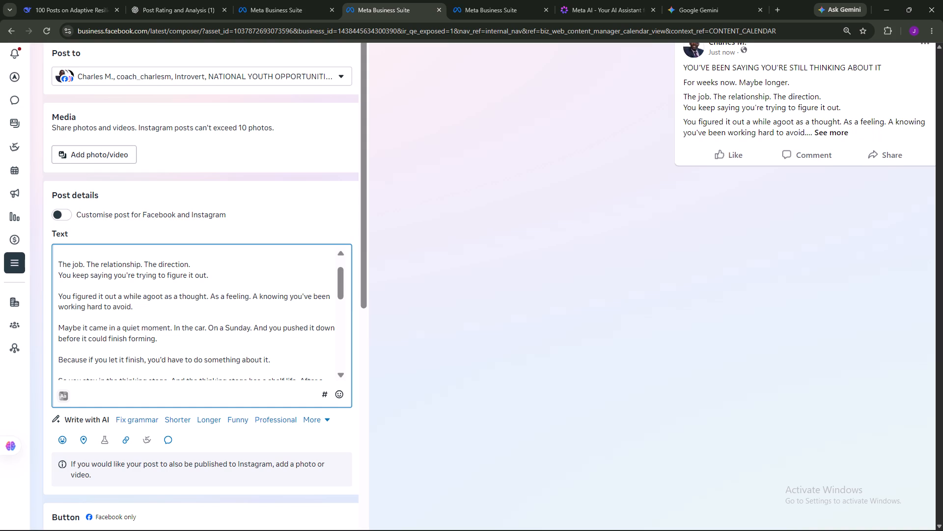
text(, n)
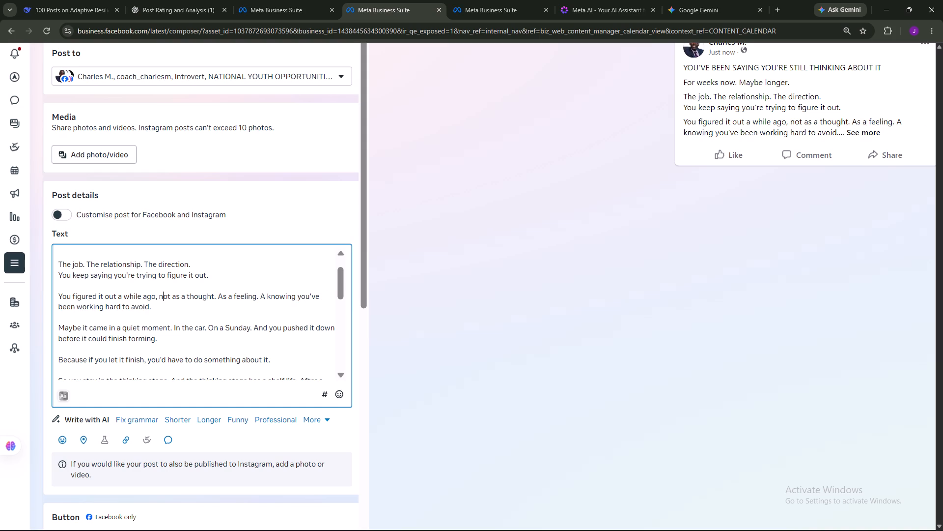
Join the following sentence onto it so the text reads "not as a thought but as a feeling".
click(221, 296)
key(BackSpace)
key(BackSpace)
key(BackSpace)
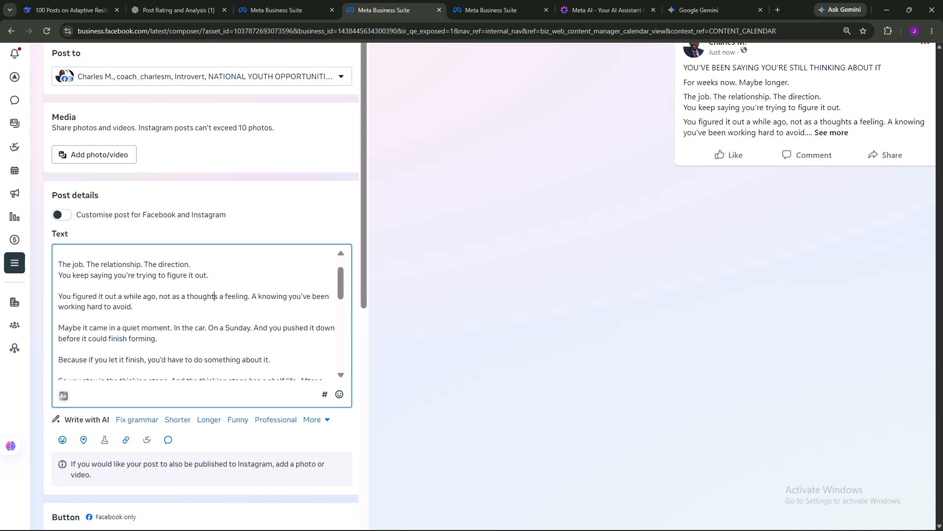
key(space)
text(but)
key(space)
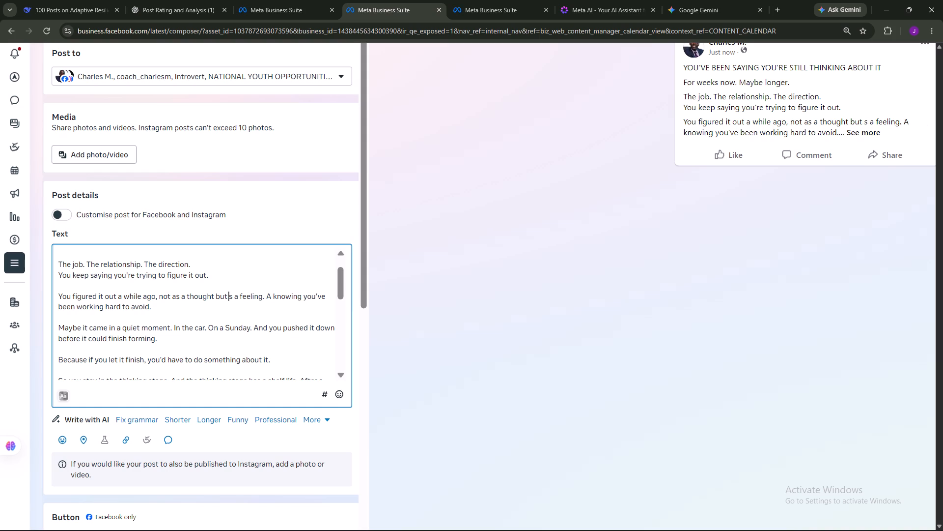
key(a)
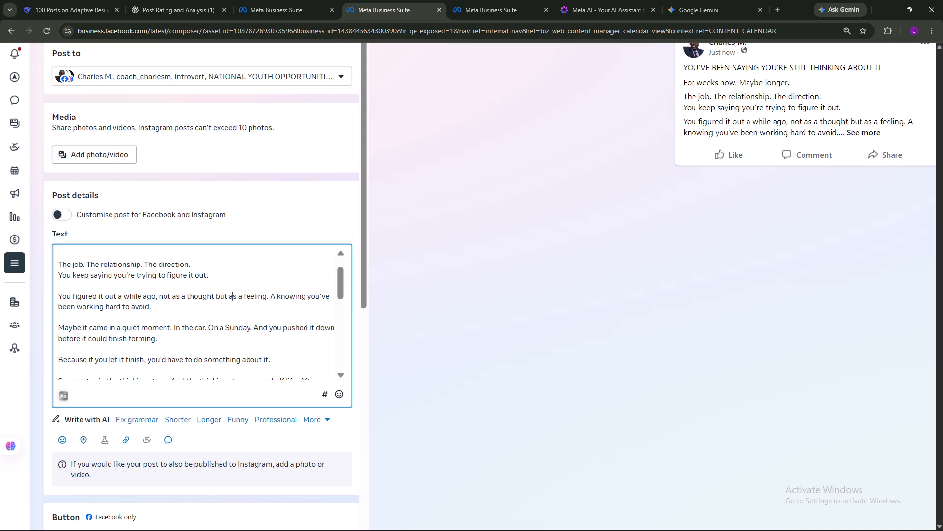
In the "quiet moment" paragraph, merge the two fragments into "In the car, on a Sunday".
scroll(99, 315, down, 1)
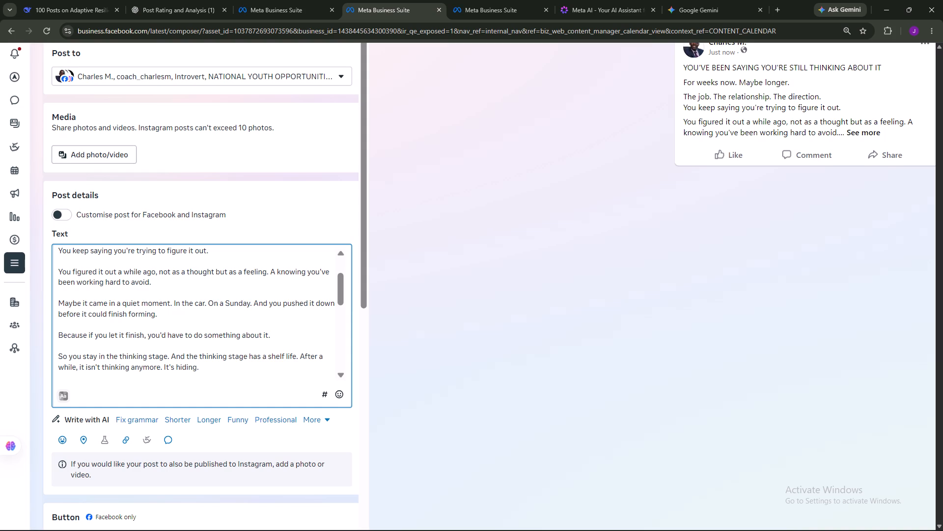
click(208, 303)
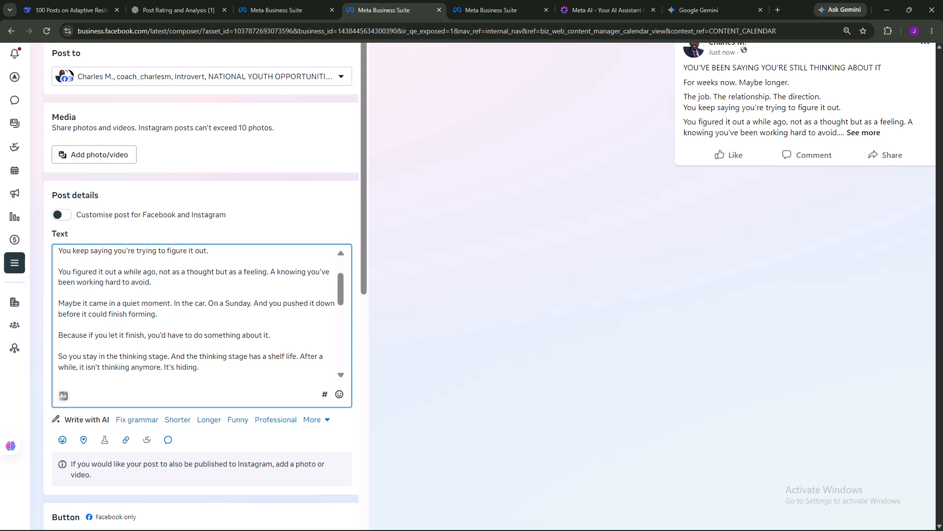
click(209, 302)
key(BackSpace)
key(BackSpace)
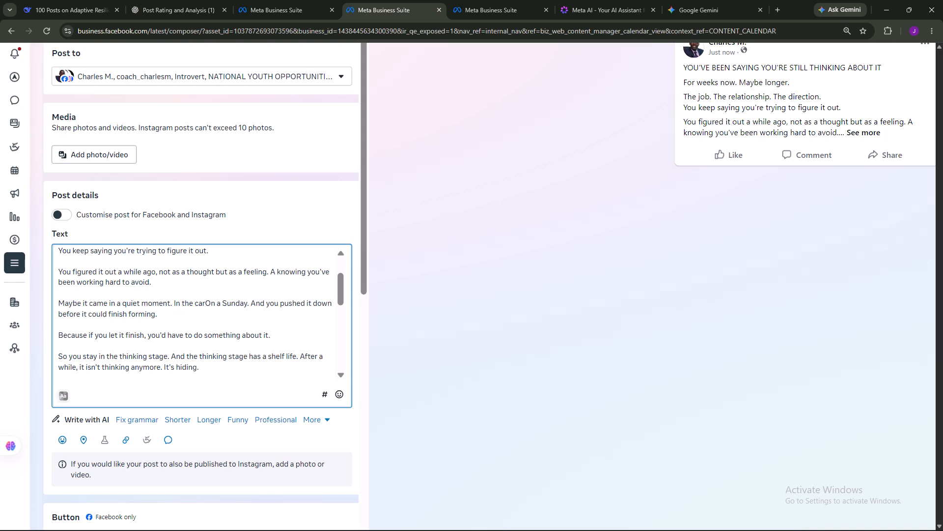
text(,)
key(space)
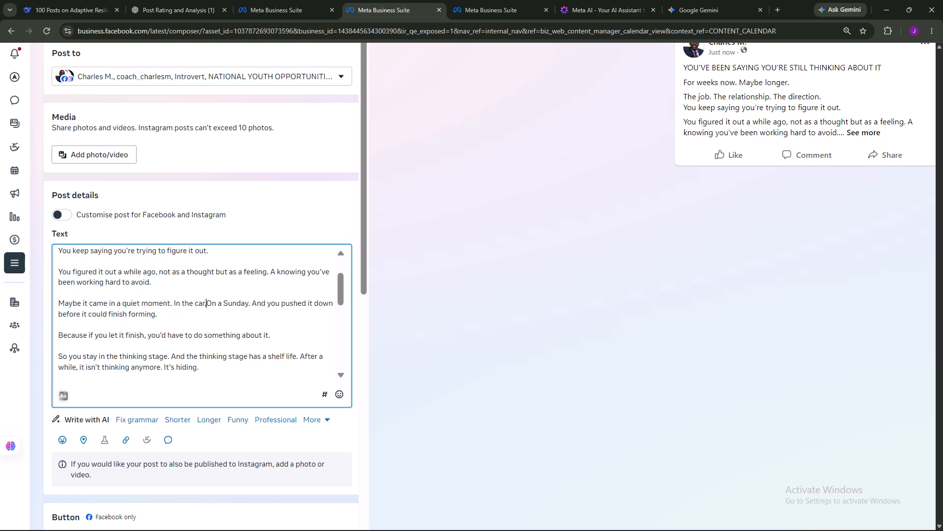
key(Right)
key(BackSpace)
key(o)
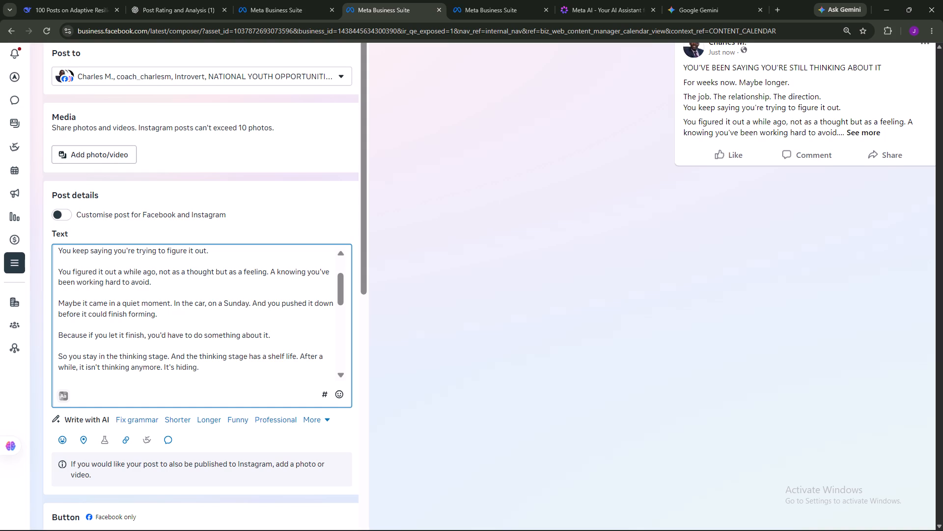
Connect the next sentence with a comma so it reads "on a Sunday, and you pushed it down before it could finish forming".
click(258, 302)
key(BackSpace)
key(BackSpace)
key(BackSpace)
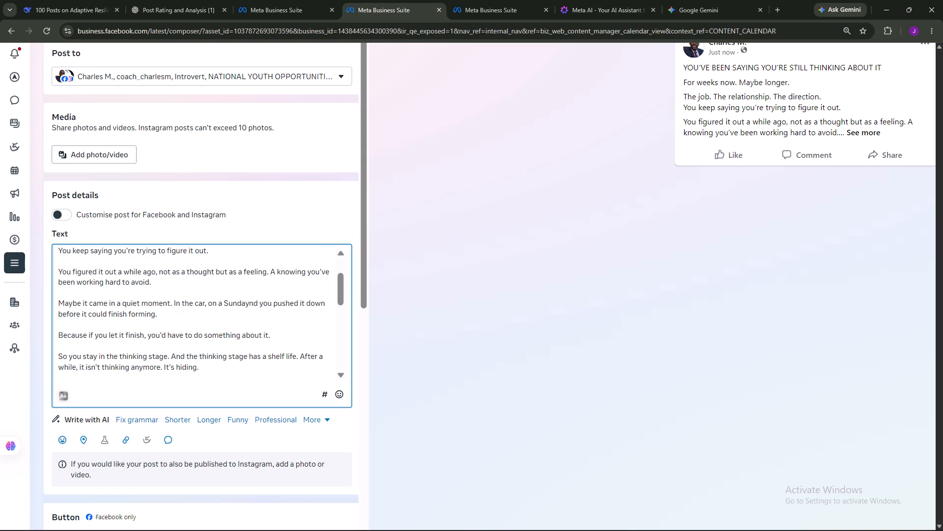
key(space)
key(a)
key(Left)
key(Left)
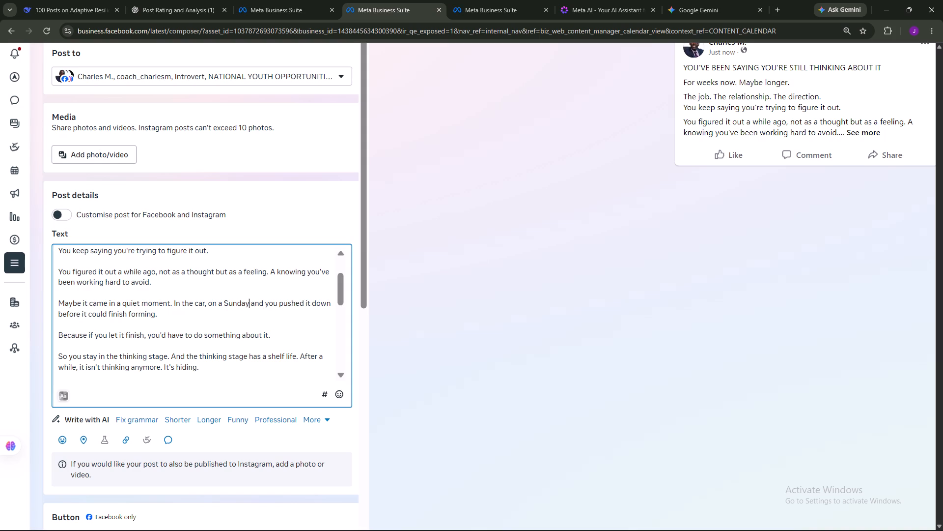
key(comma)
Edit the opening words of the sentence "Because if you let it finish, you'd have to do something about it.".
scroll(171, 319, down, 1)
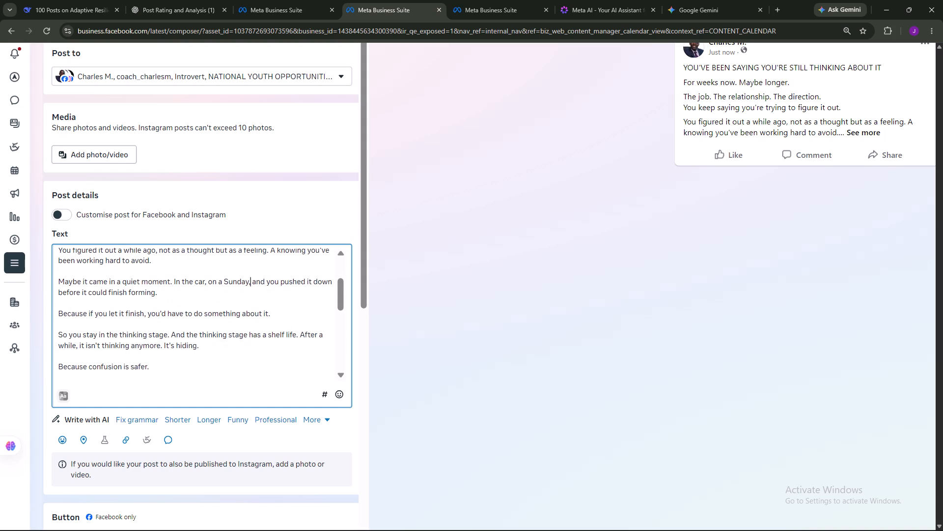
drag(109, 316, 117, 318)
drag(117, 318, 98, 316)
click(138, 320)
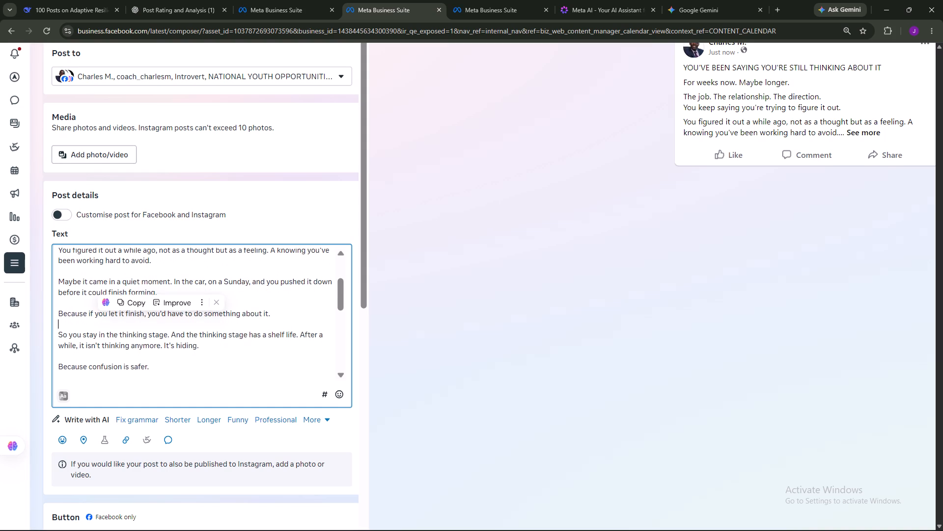
click(128, 316)
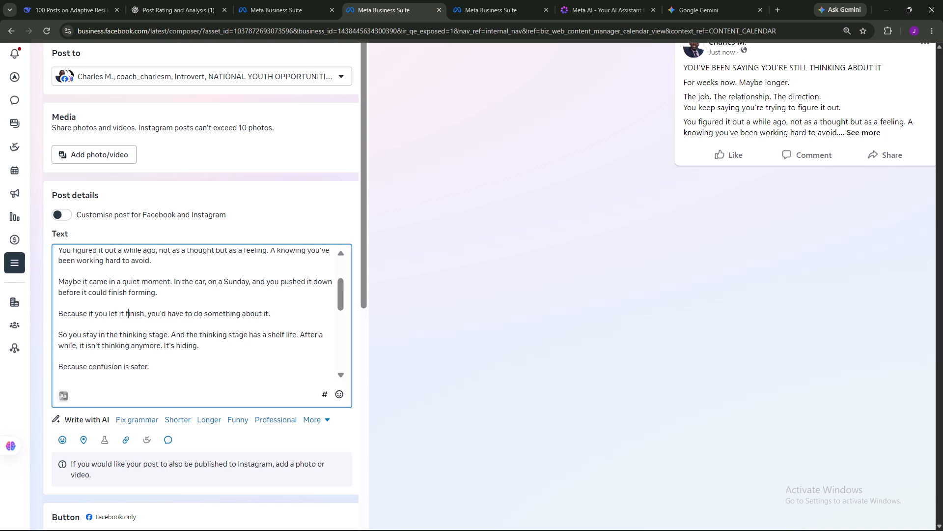
click(90, 314)
Remove "Because" from the following line so that it starts with "If you let it finish".
key(BackSpace)
key(BackSpace)
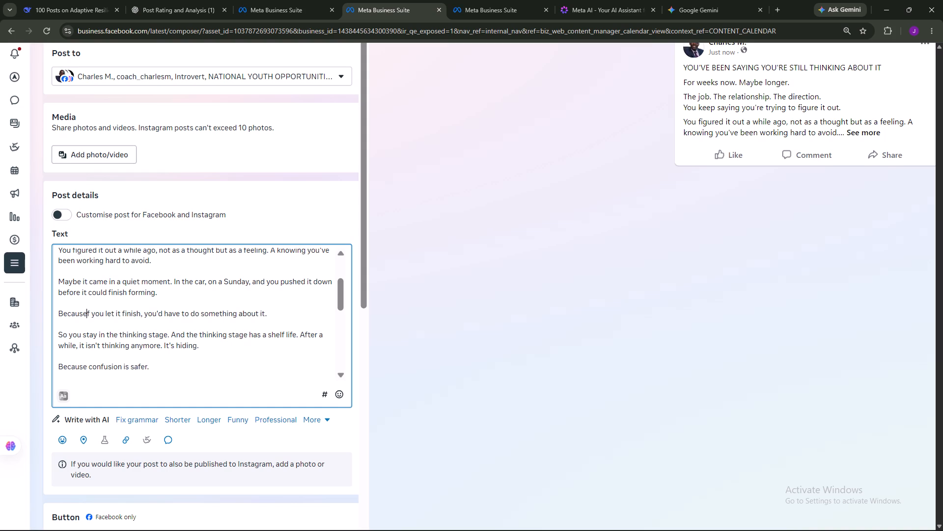
key(BackSpace)
key(BackSpace)
key(BackSpace)
key(BackSpace)
key(BackSpace)
key(BackSpace)
key(BackSpace)
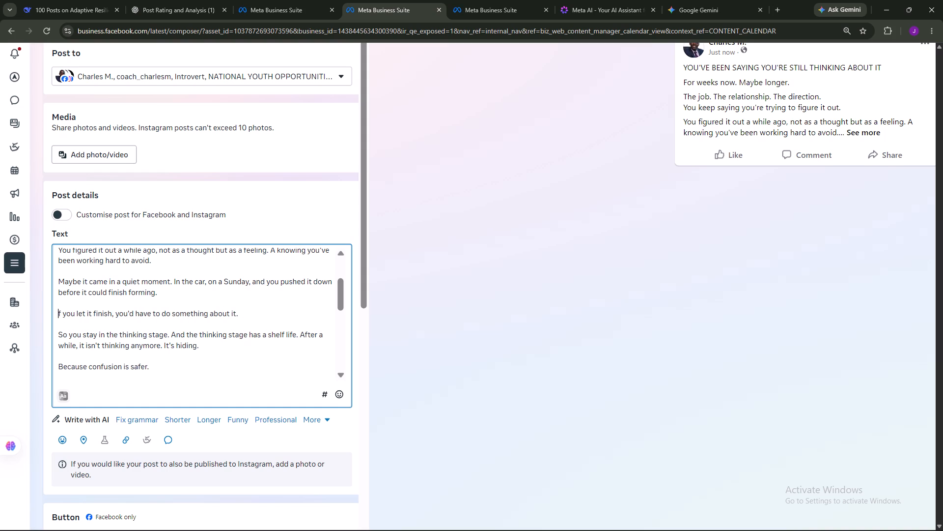
key(i)
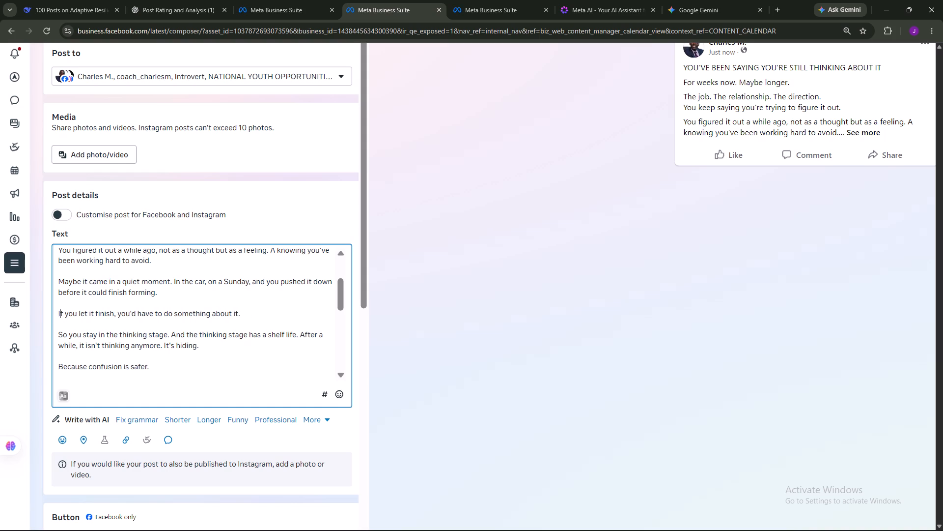
Join the "If you let it finish" line to the paragraph above, removing the full stop after "finish forming".
key(Right)
key(Right)
key(Right)
key(Right)
key(Right)
key(Right)
key(Right)
key(Left)
key(Left)
key(Left)
key(Left)
key(Left)
key(Left)
key(Left)
key(Left)
key(Left)
key(Left)
key(Right)
key(Right)
key(BackSpace)
key(BackSpace)
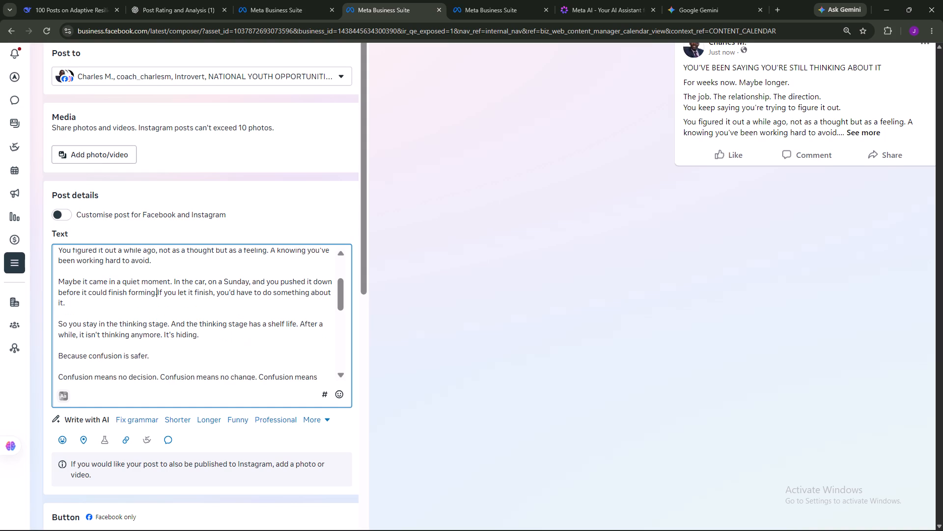
key(BackSpace)
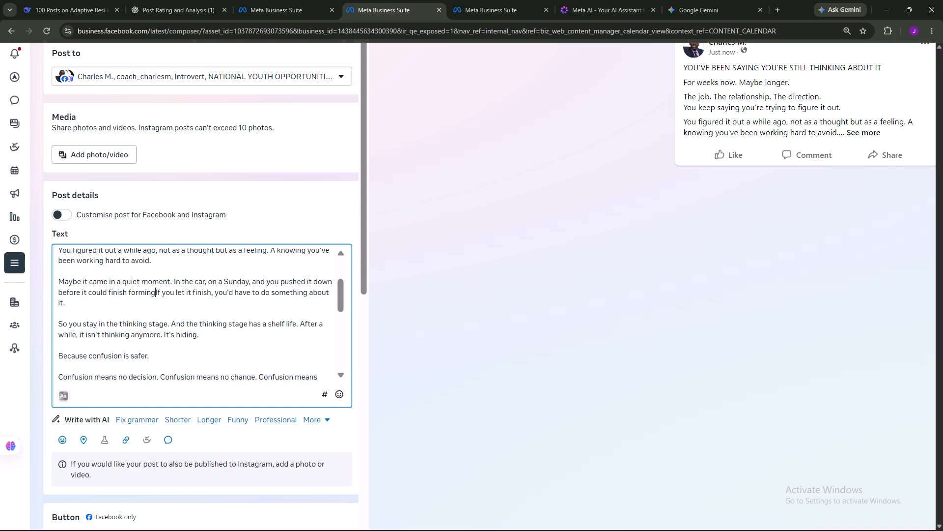
Link the joined sentences with "because" and a lowercase "if", making "finish forming because if you let it finish".
key(space)
text(beaus)
text(se)
key(BackSpace)
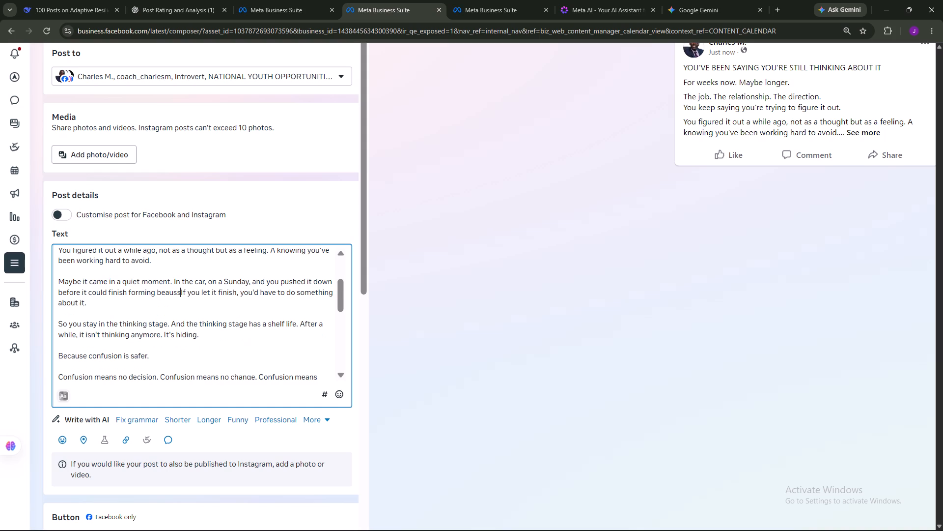
key(BackSpace)
key(BackSpace)
key(BackSpace)
key(BackSpace)
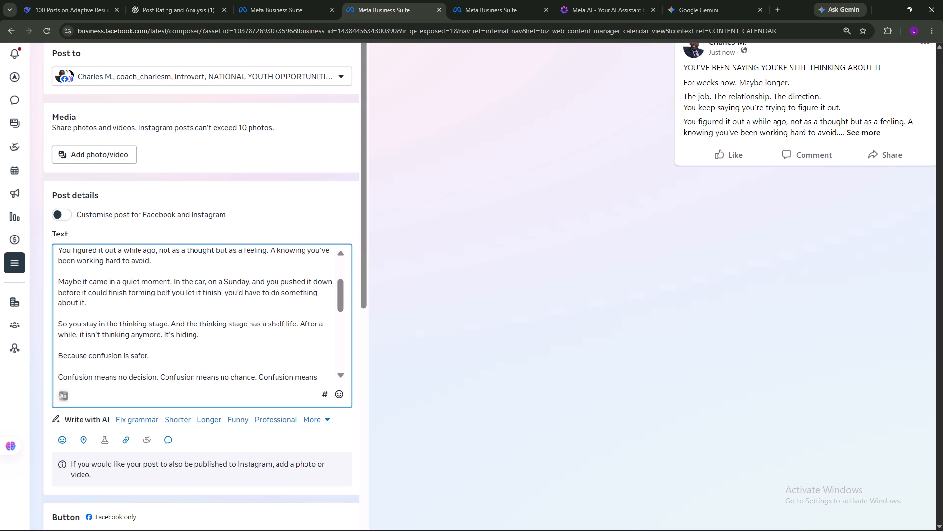
text(cause)
key(space)
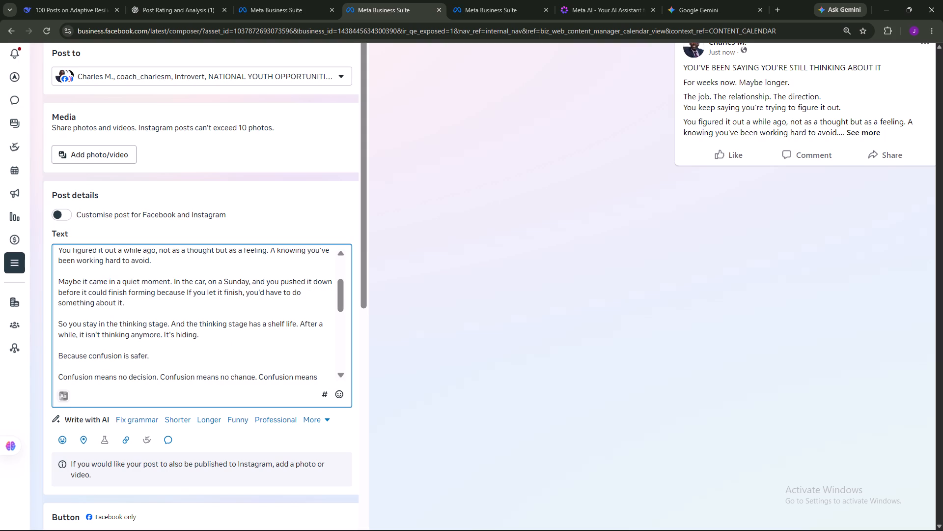
key(Right)
key(BackSpace)
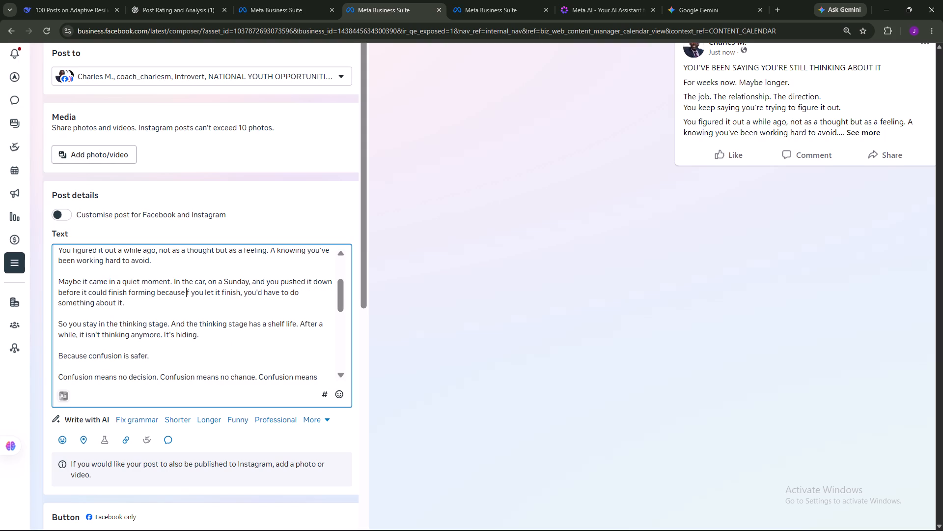
key(i)
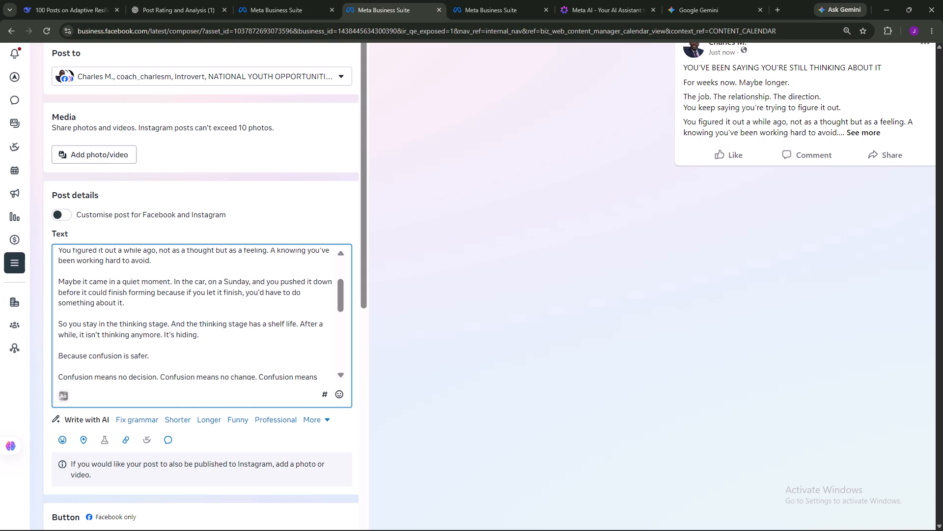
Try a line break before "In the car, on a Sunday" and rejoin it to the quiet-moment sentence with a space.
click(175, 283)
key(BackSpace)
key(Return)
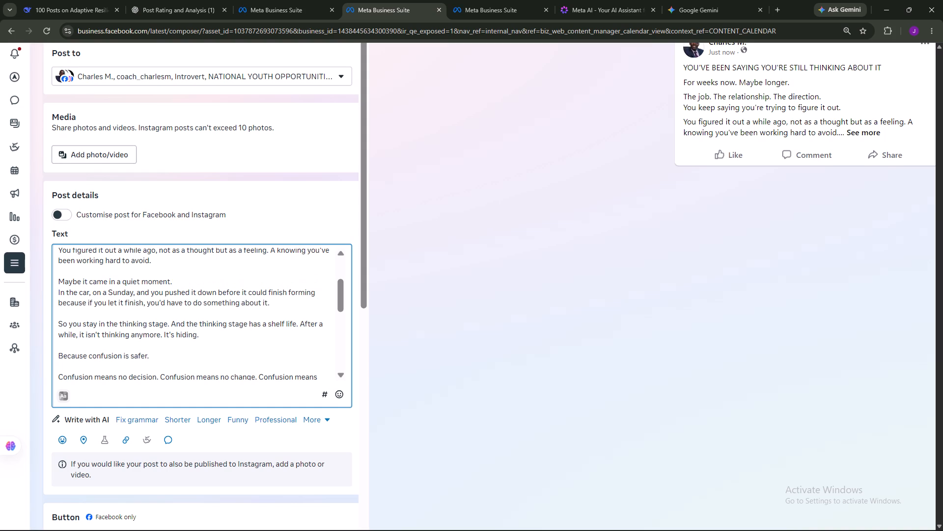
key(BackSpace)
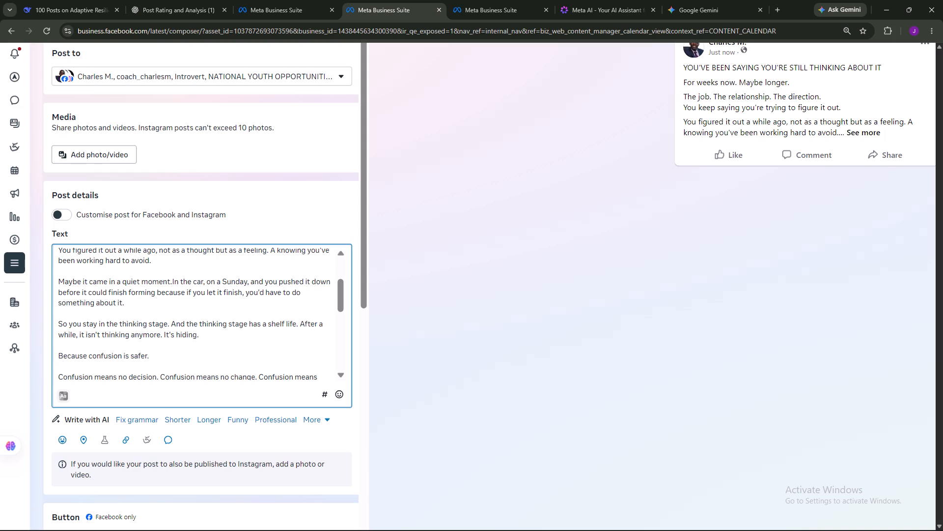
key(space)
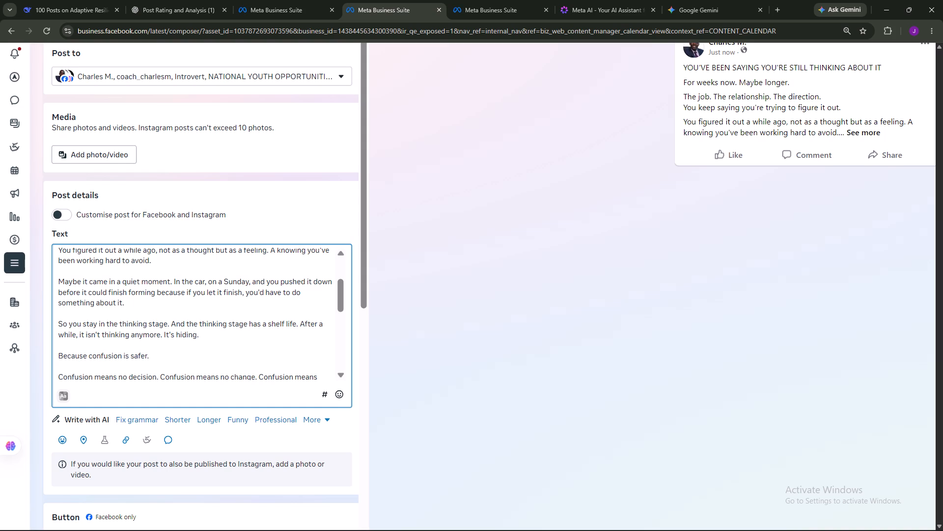
Reword the opening of the "confusion is safer" line so that it reads "It hides because confusion is safer.".
scroll(182, 304, down, 1)
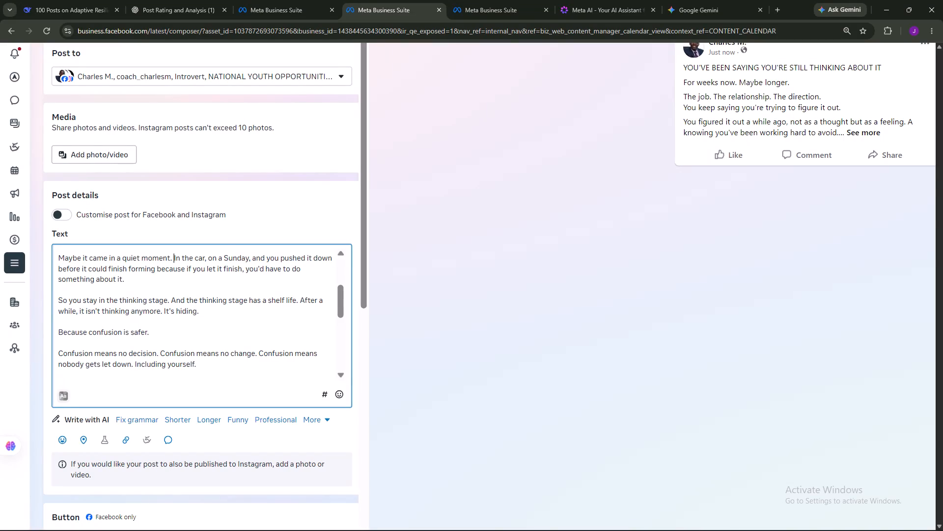
scroll(120, 355, down, 1)
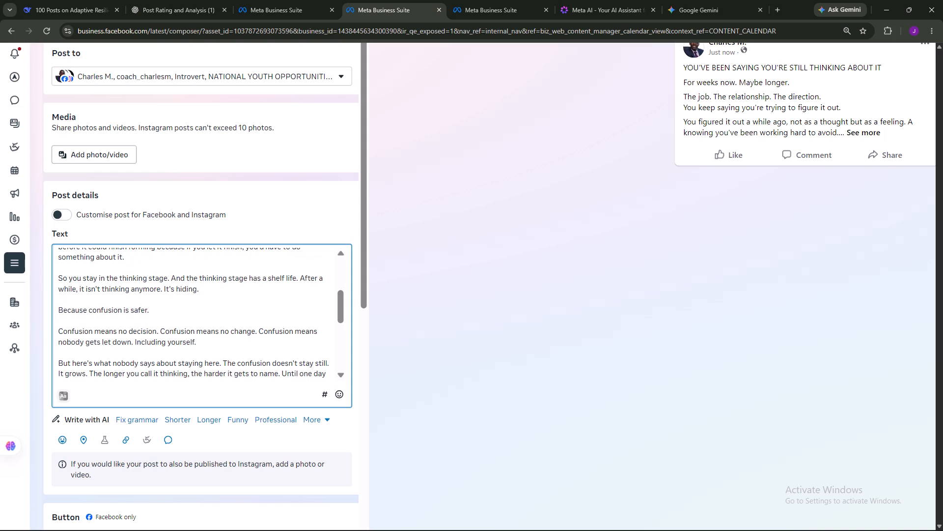
click(90, 313)
key(BackSpace)
key(BackSpace)
key(BackSpace)
key(BackSpace)
key(BackSpace)
key(BackSpace)
key(BackSpace)
key(BackSpace)
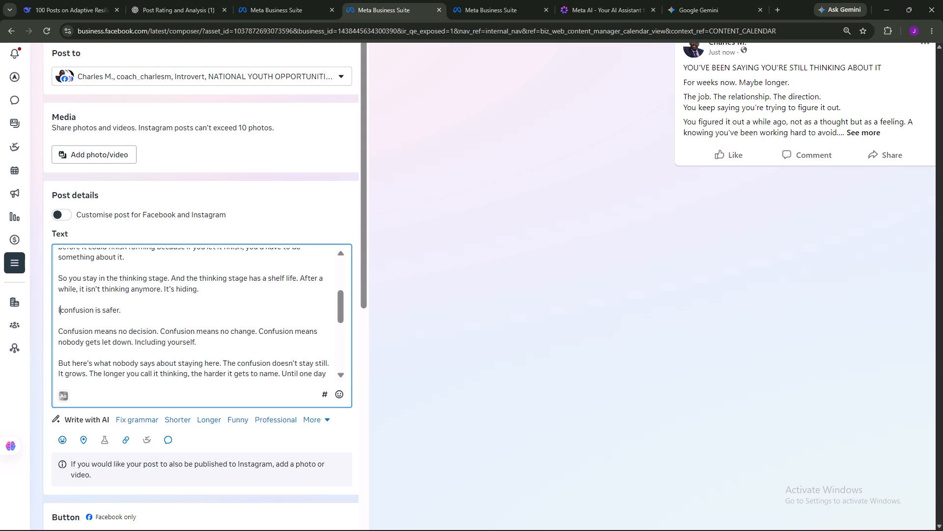
text(hie)
key(BackSpace)
text(des)
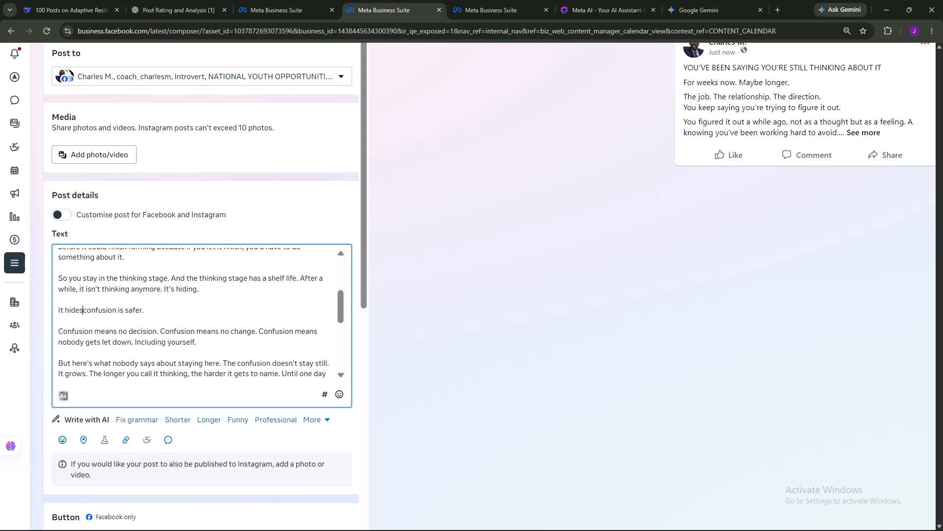
key(space)
text(bea)
key(BackSpace)
text(cause)
key(space)
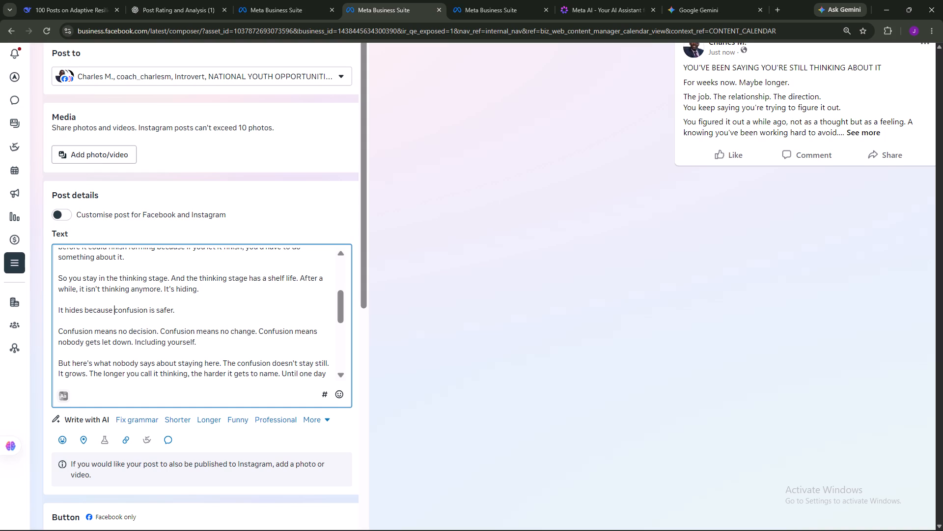
Remove "But" from the paragraph about staying here so that it opens with a capitalised "Here's what nobody says".
scroll(146, 333, down, 1)
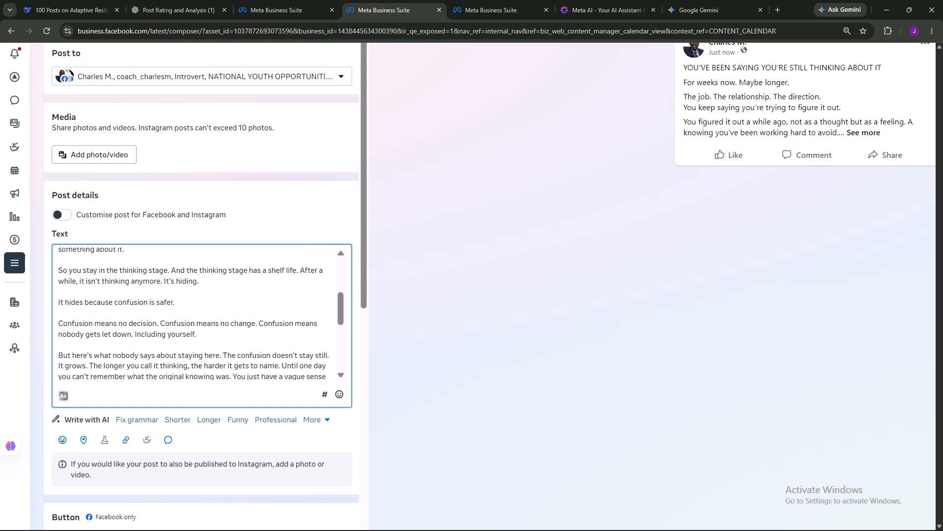
scroll(117, 334, down, 1)
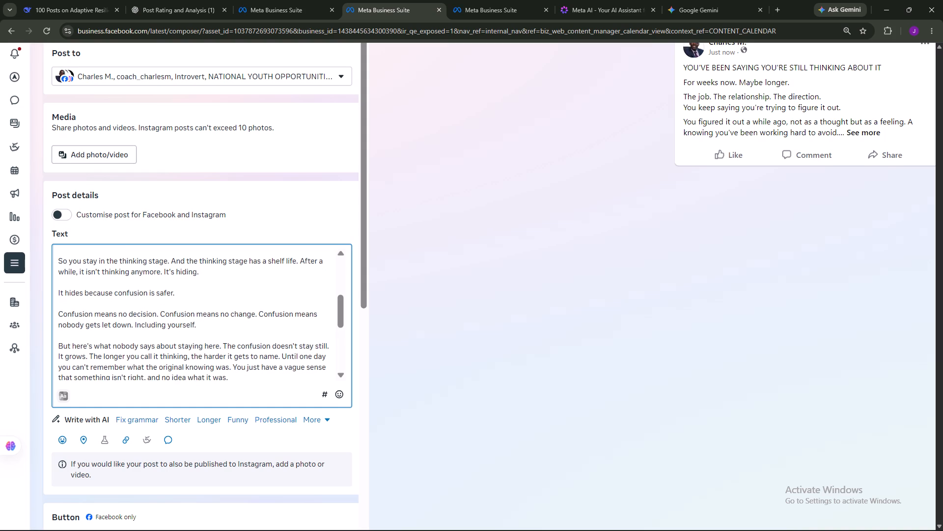
scroll(171, 323, down, 1)
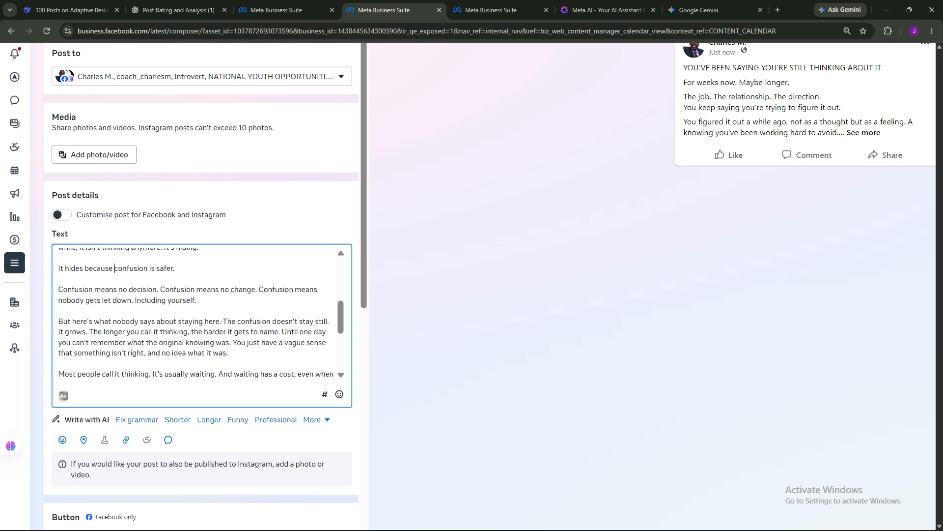
click(78, 323)
key(BackSpace)
key(BackSpace)
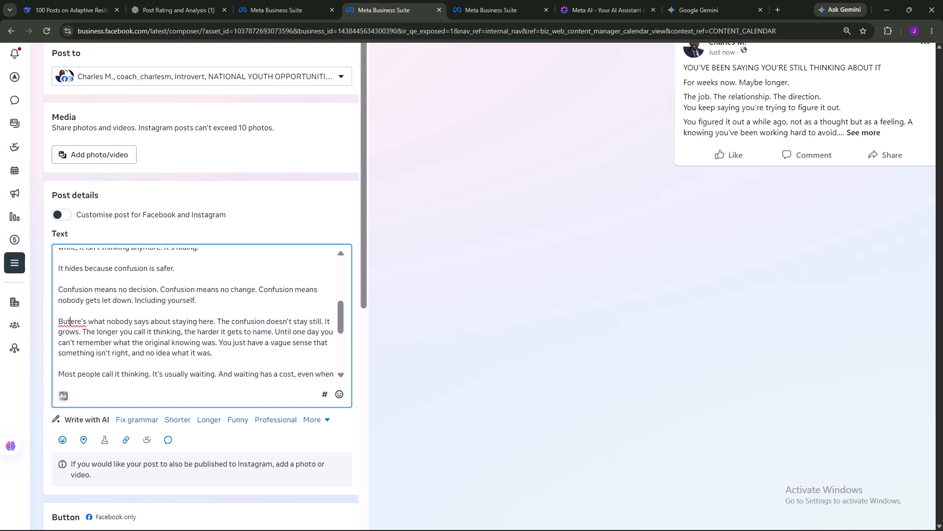
key(BackSpace)
key(BackSpace)
key(BackSpace)
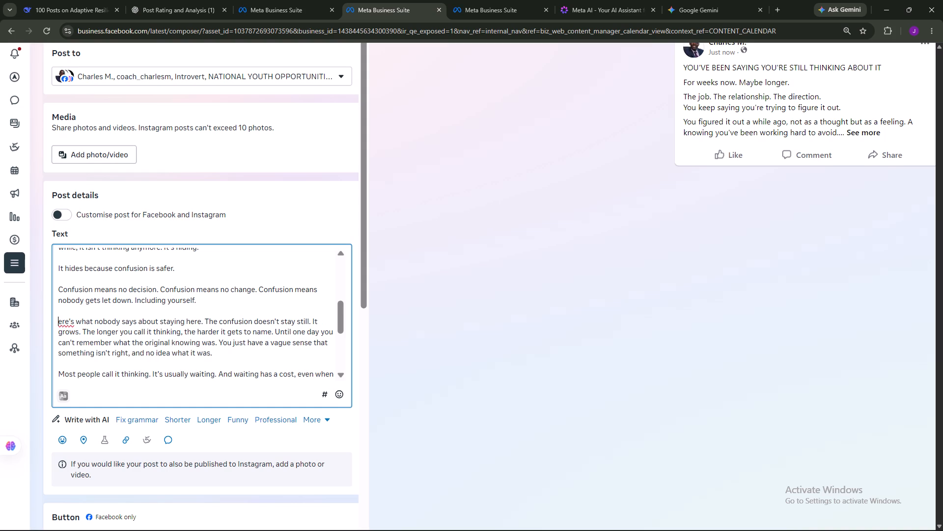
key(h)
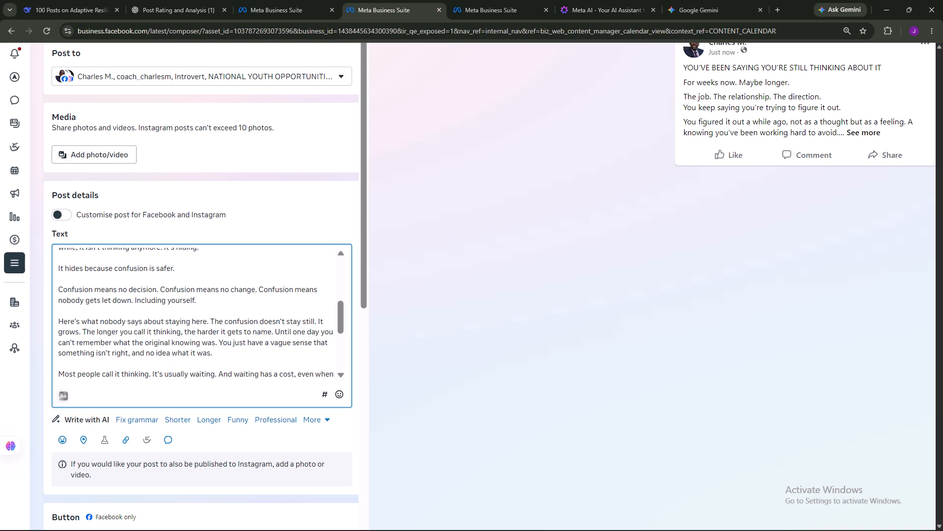
Delete "Until" after "the harder it gets to name." and start a separate paragraph with a capitalised "One day you can't remember", leaving a blank line between.
scroll(184, 327, down, 1)
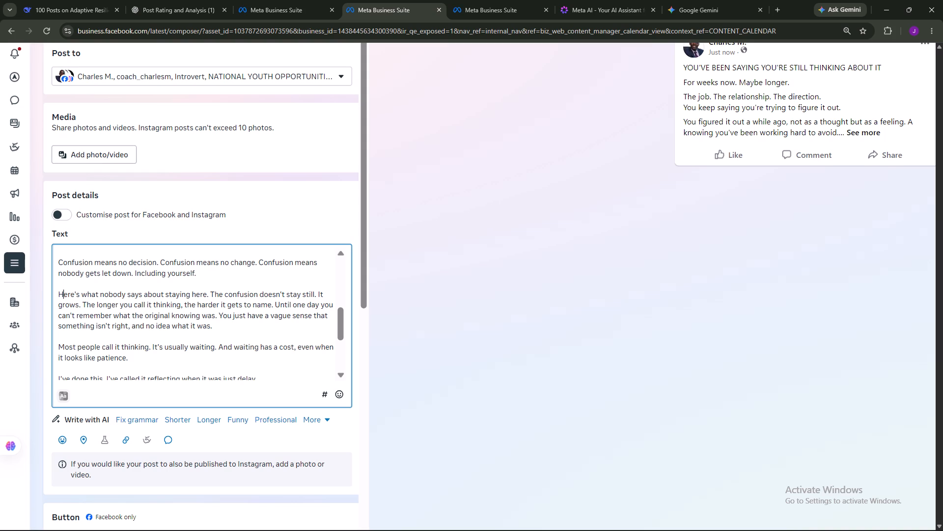
click(291, 307)
key(Right)
key(BackSpace)
key(BackSpace)
key(BackSpace)
key(BackSpace)
key(BackSpace)
key(BackSpace)
key(BackSpace)
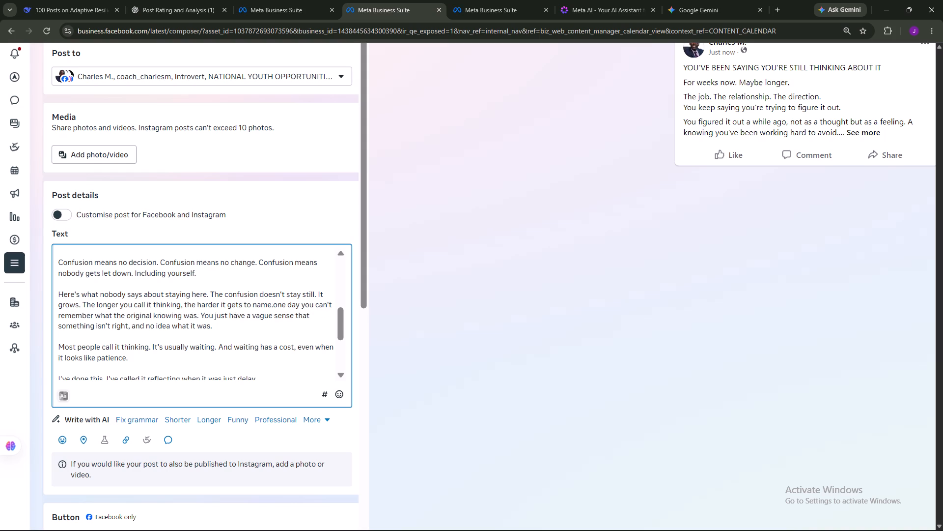
key(Return)
key(Right)
key(BackSpace)
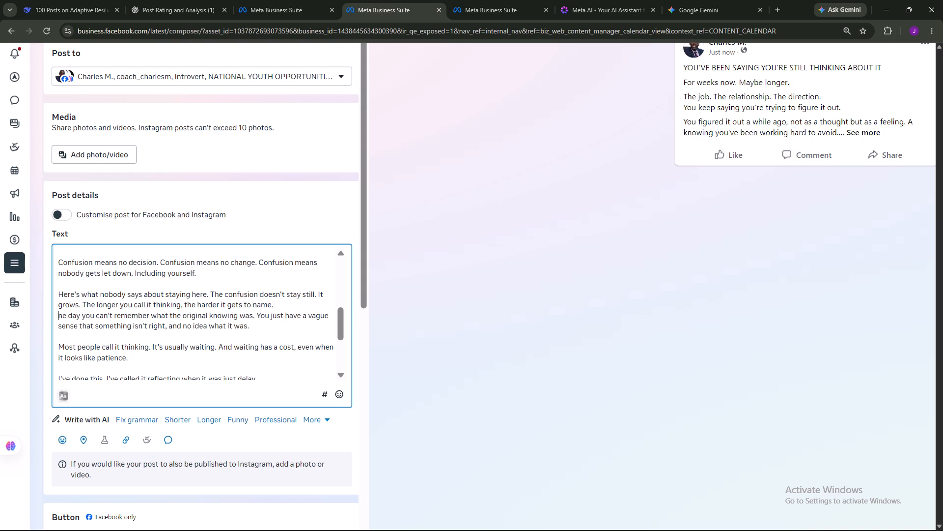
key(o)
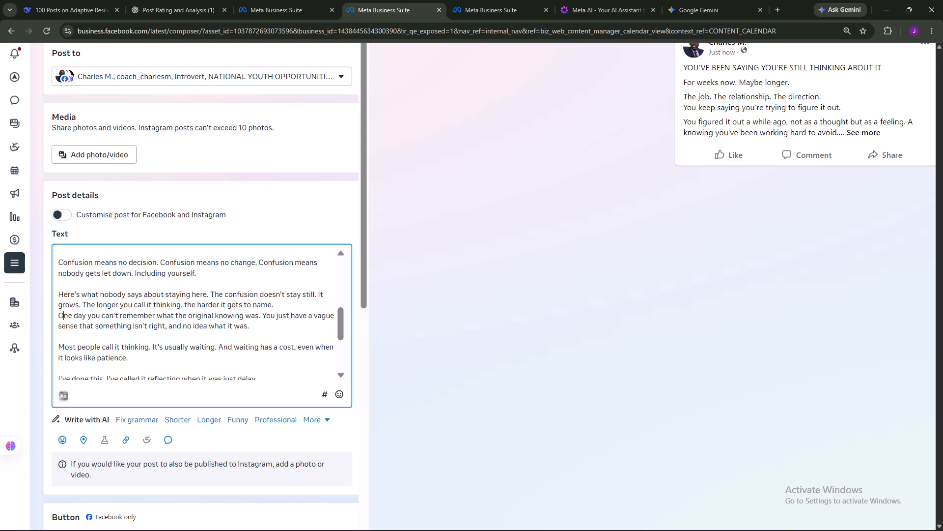
click(275, 308)
key(Return)
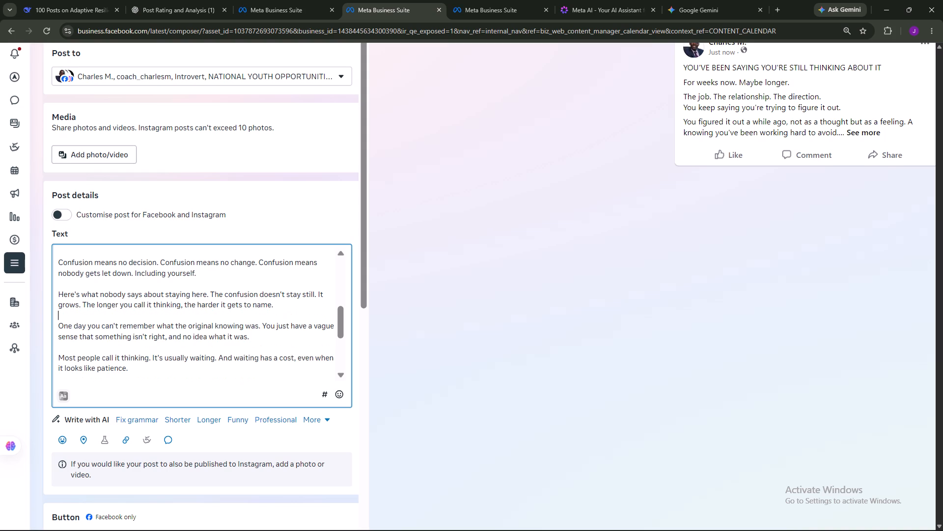
Link "Most people call it thinking" to the following sentence with ", but" in place of the full stop.
scroll(202, 322, down, 1)
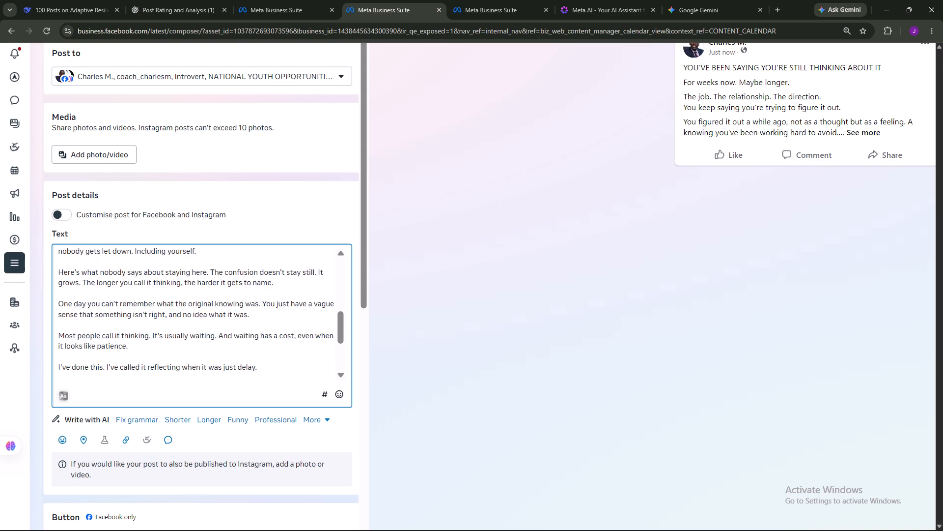
scroll(161, 321, down, 1)
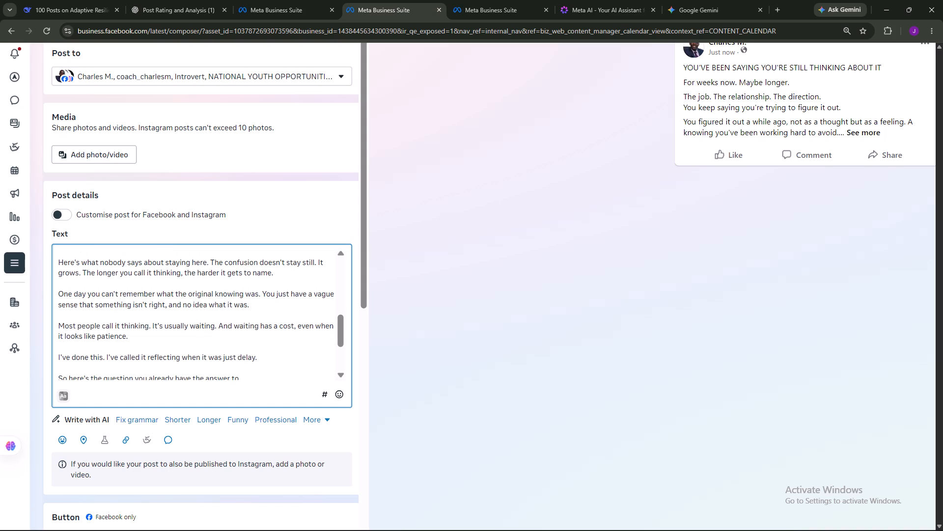
scroll(161, 321, down, 1)
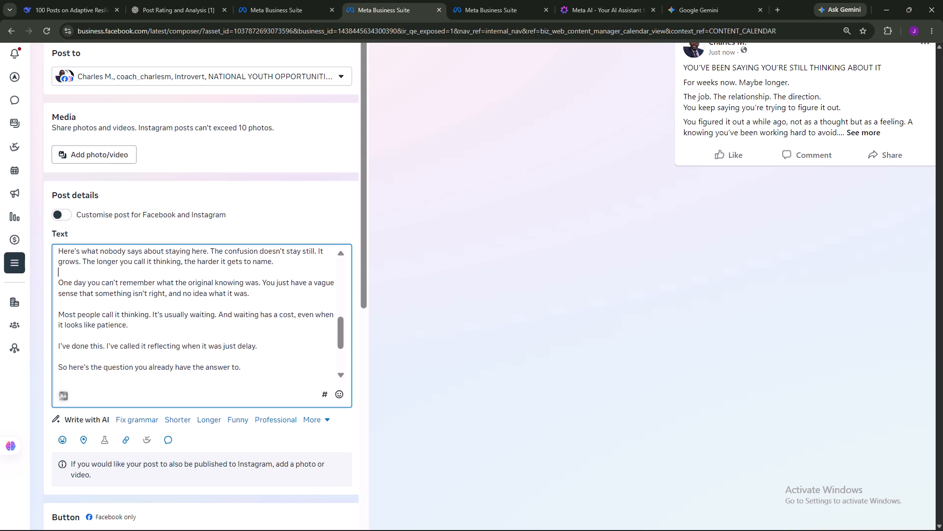
click(153, 316)
key(BackSpace)
key(BackSpace)
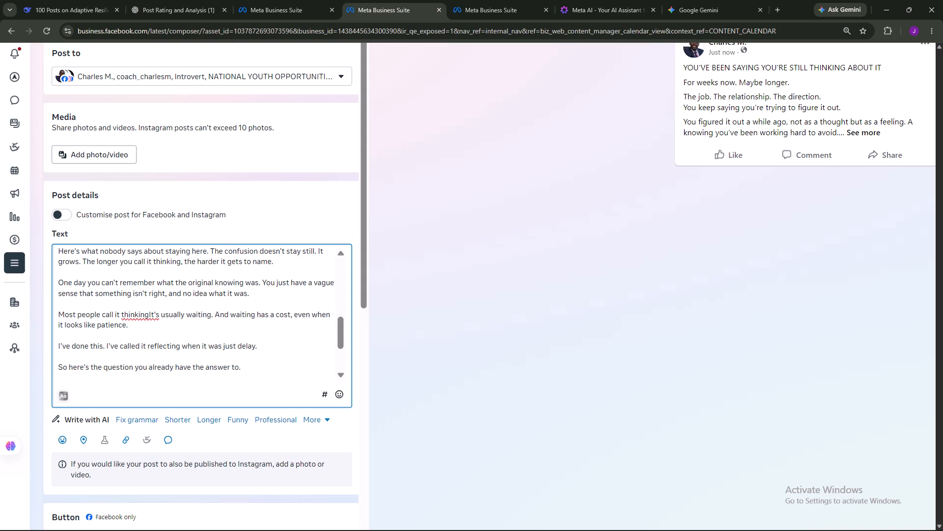
text(but)
key(space)
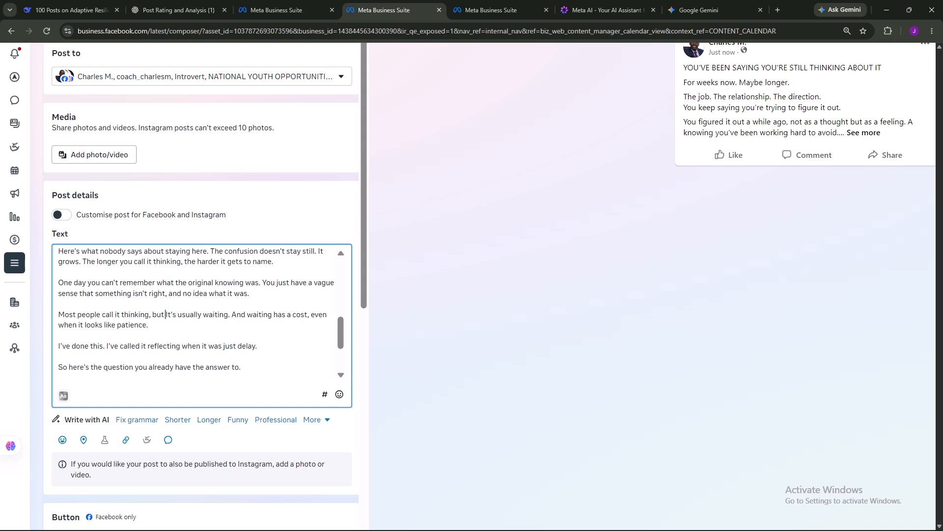
Join the waiting sentences with a comma and lowercase "and", making "usually waiting, and waiting has a cost".
click(232, 316)
key(Right)
key(BackSpace)
key(BackSpace)
key(BackSpace)
text(. a)
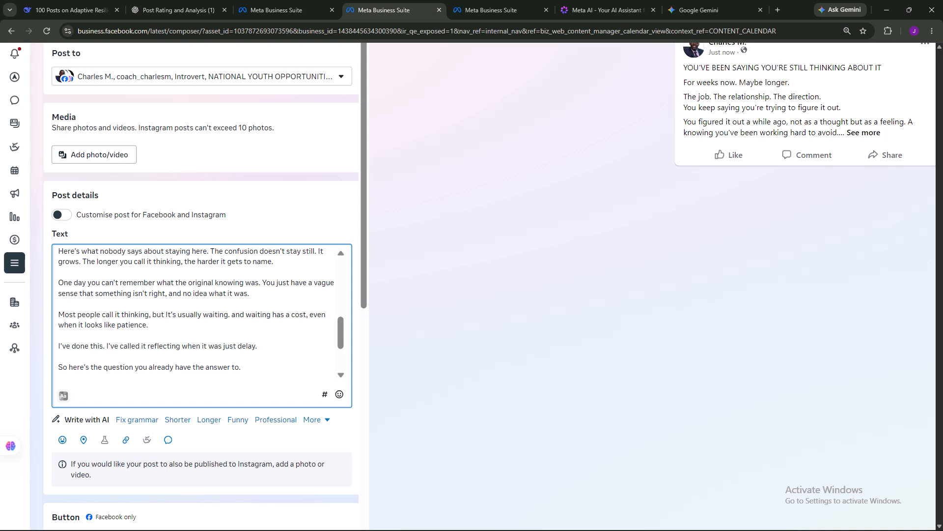
key(BackSpace)
key(BackSpace)
key(BackSpace)
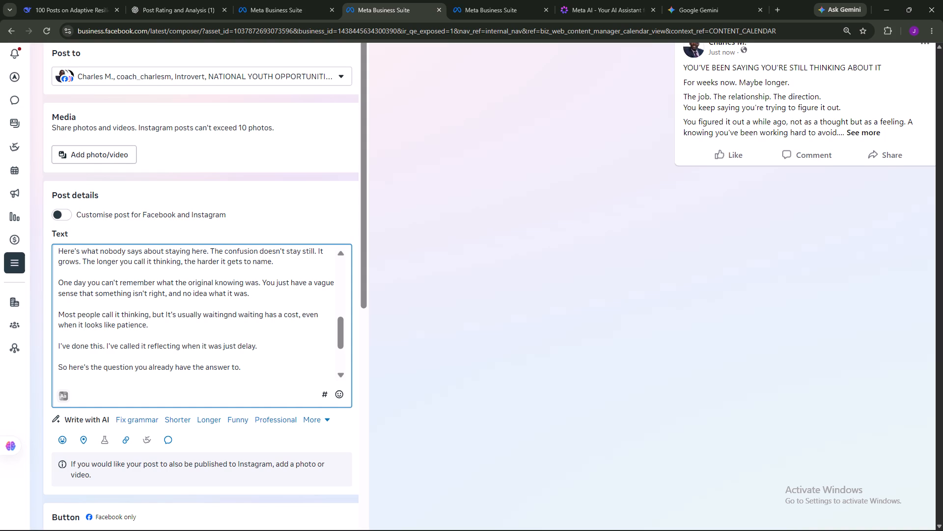
text(, a)
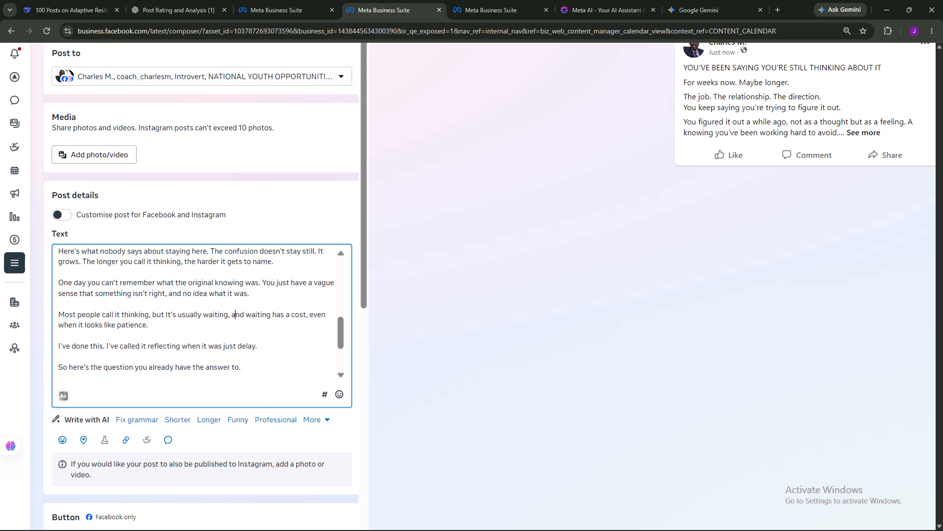
Join the first two sentences of the "Say it once" line with a comma and lowercase "out", making "Say it once, out loud".
scroll(186, 333, down, 1)
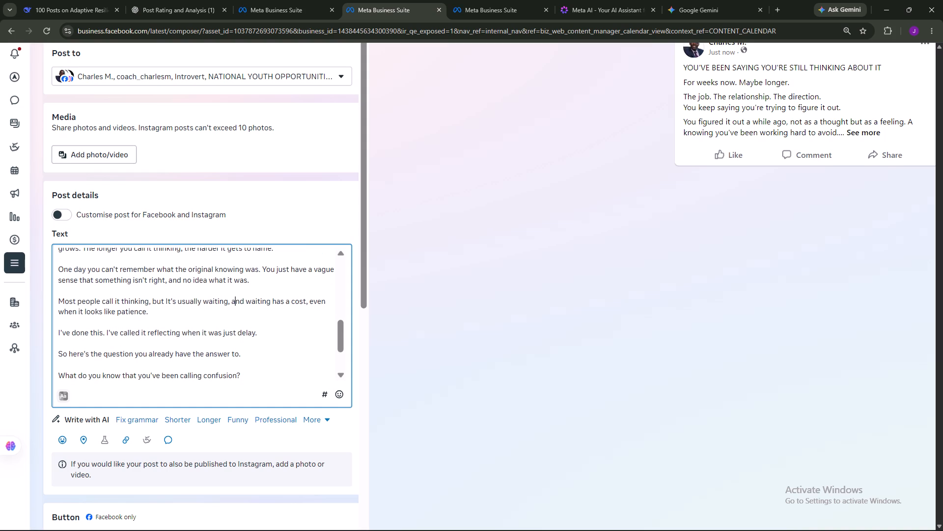
scroll(186, 333, down, 1)
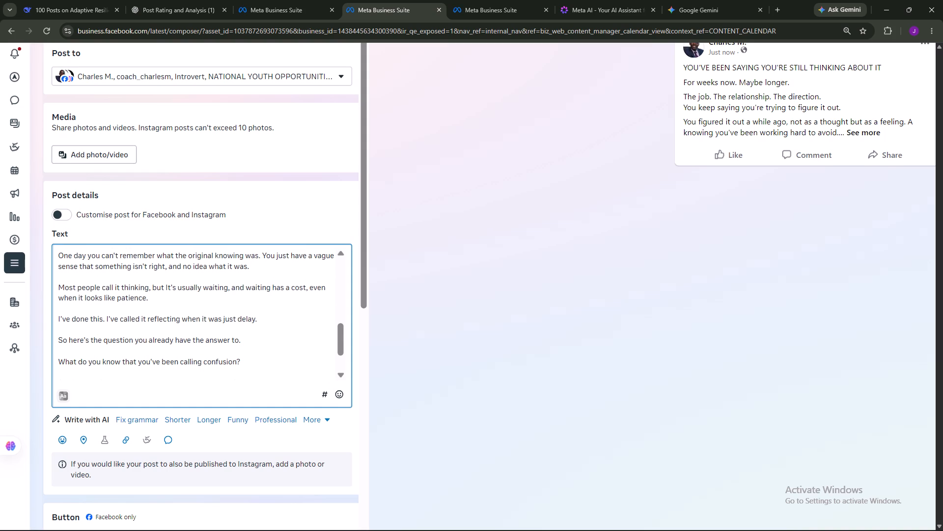
scroll(125, 362, down, 1)
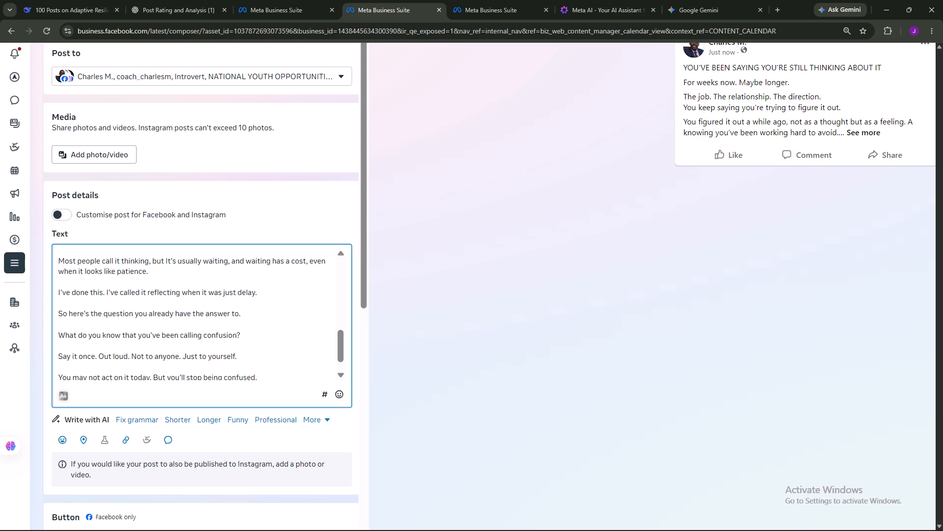
click(105, 358)
key(BackSpace)
key(BackSpace)
key(BackSpace)
text(, o)
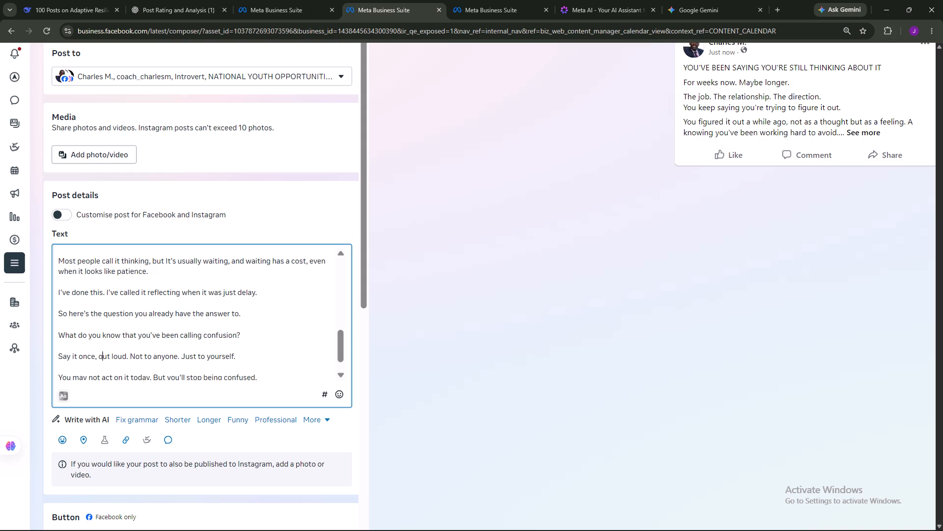
drag(178, 373, 173, 362)
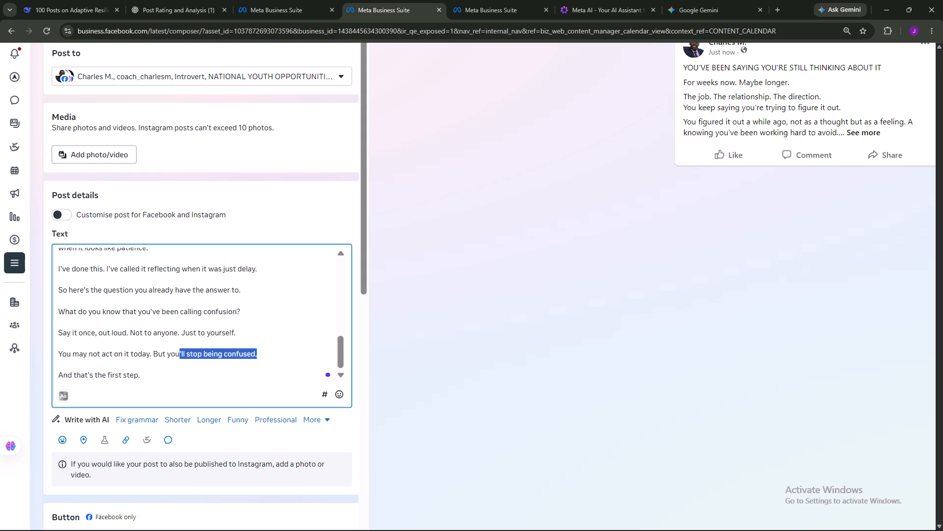
Join the sentences in the "You may not act on it" line with a comma and lowercase "but", making "today, but you'll stop being confused".
click(173, 362)
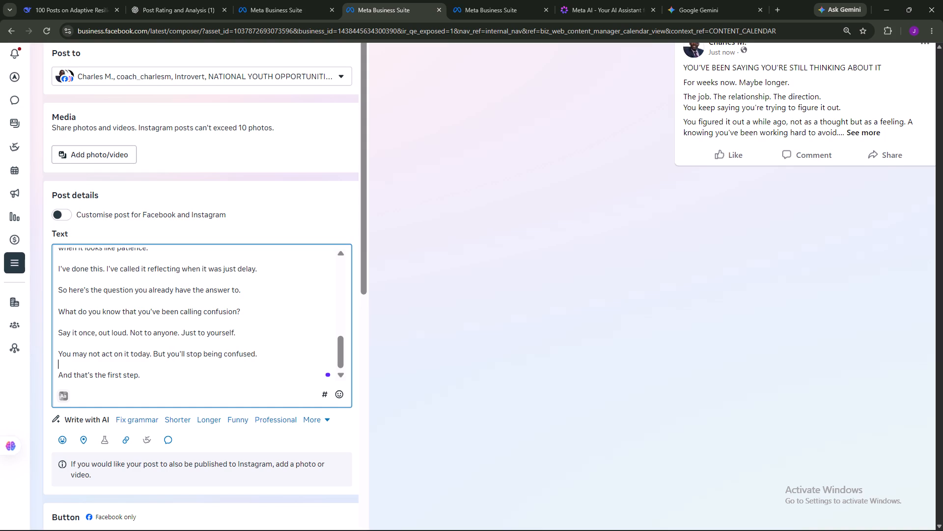
click(158, 354)
key(BackSpace)
key(BackSpace)
key(BackSpace)
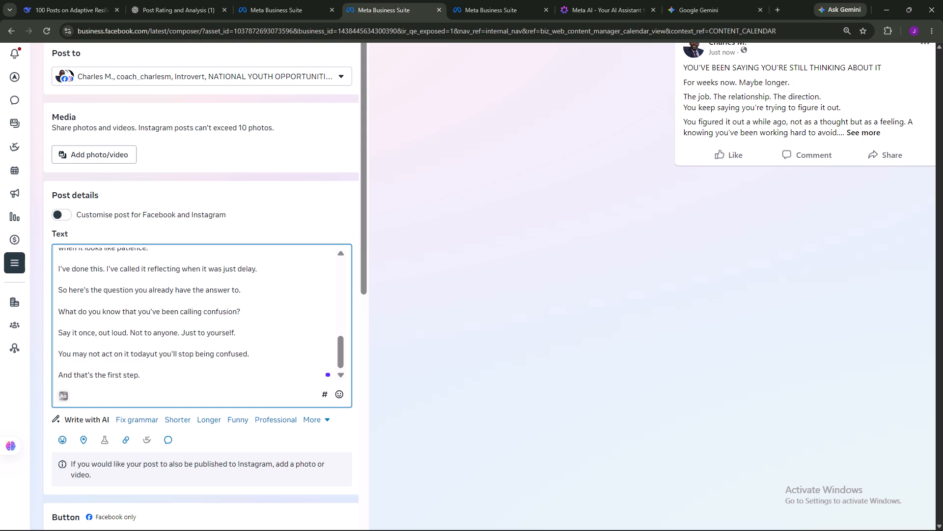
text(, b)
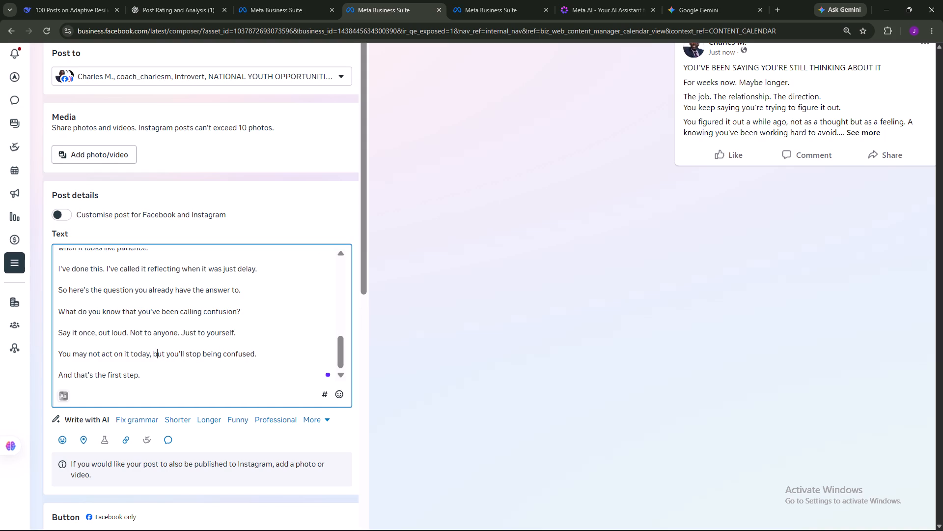
Merge the closing "And that's the first step." paragraph into the preceding line, making "confused, and that's the first step.".
scroll(220, 365, down, 1)
click(64, 379)
key(BackSpace)
key(BackSpace)
key(BackSpace)
key(BackSpace)
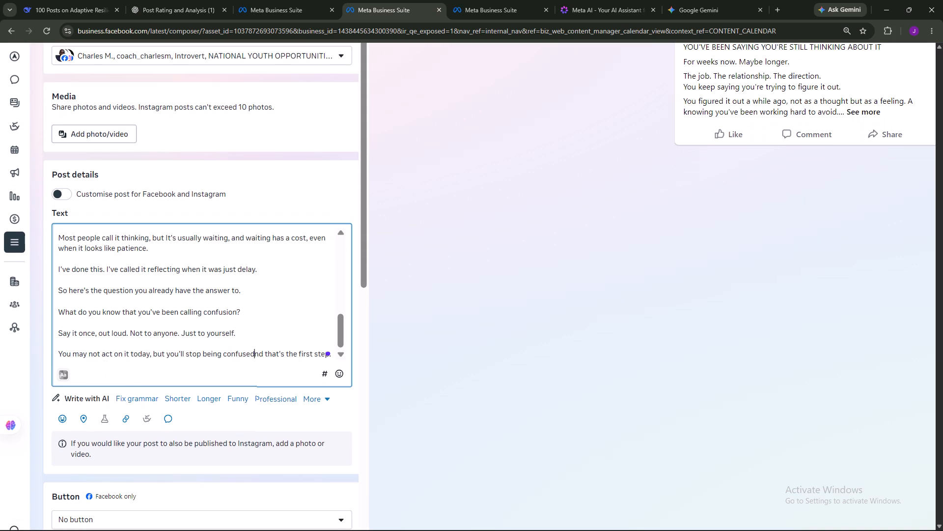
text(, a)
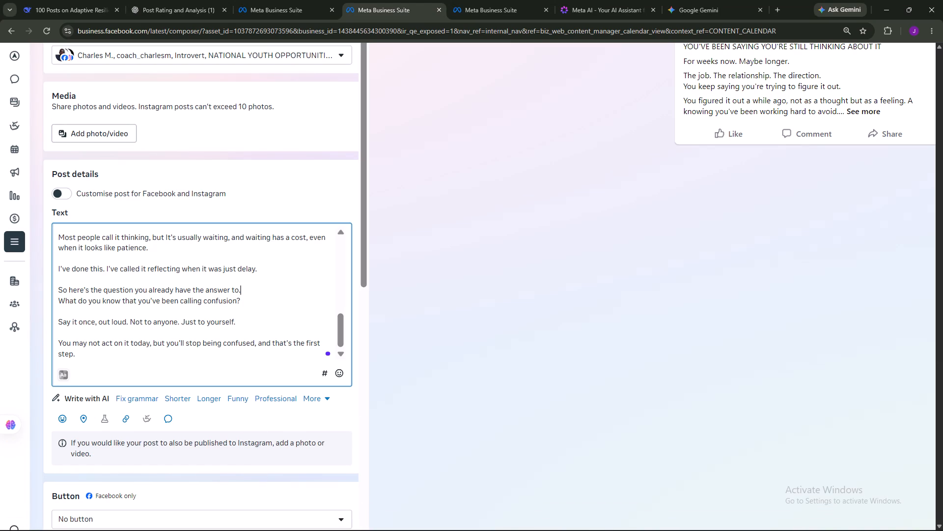
Add the copied blue gem emoji at the end of the post, after "that's the first step.".
click(87, 359)
key(ctrl+v)
Copy the 1️⃣ emoji from the "You are not stuck" post and insert it with a space before "What do you know that you've been calling confusion?".
click(59, 299)
click(305, 4)
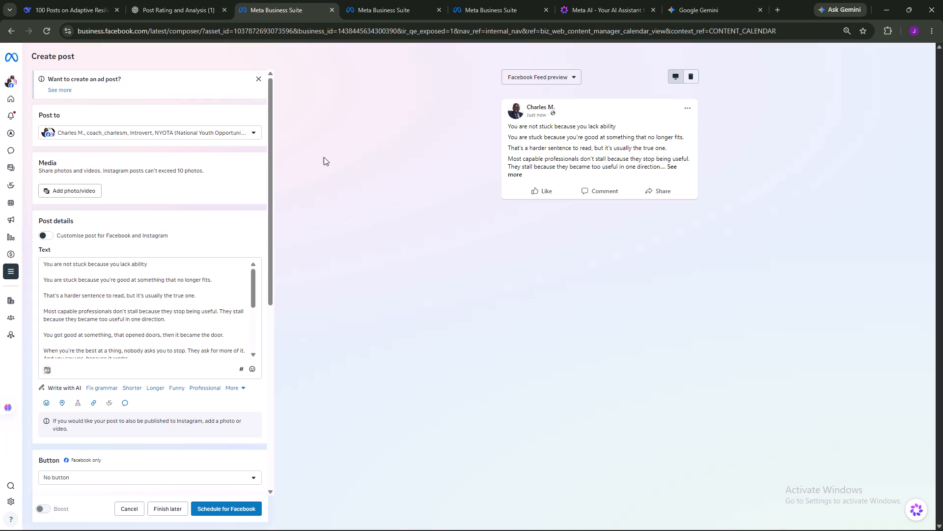
scroll(90, 305, up, 5)
scroll(90, 305, down, 3)
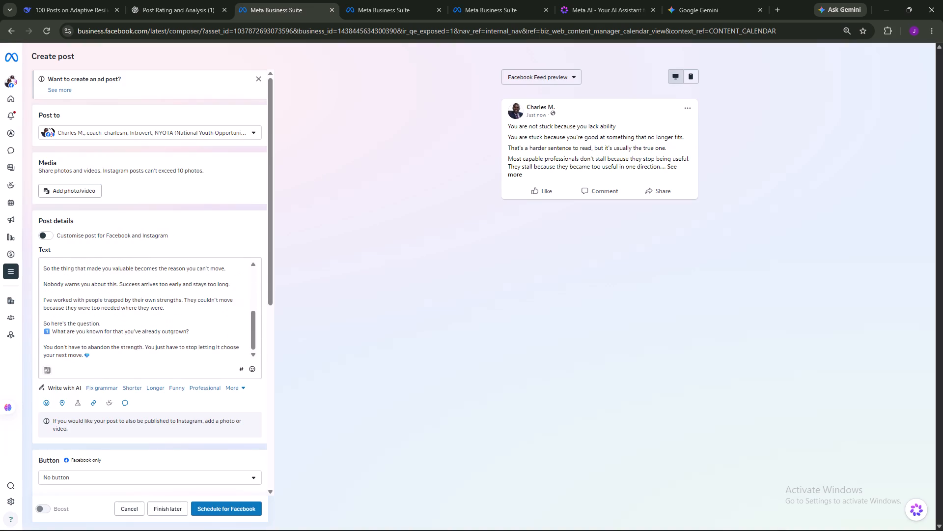
drag(49, 327, 41, 330)
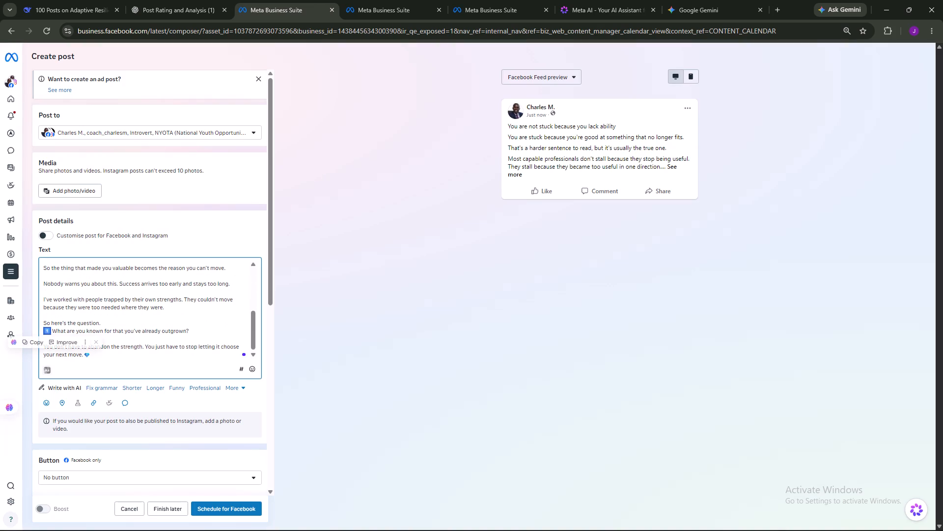
click(42, 343)
click(380, 2)
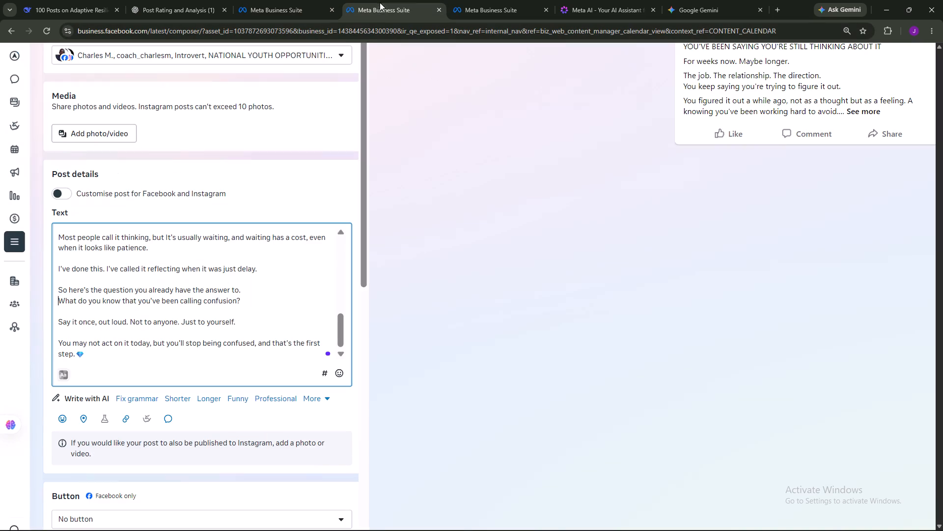
key(ctrl+v)
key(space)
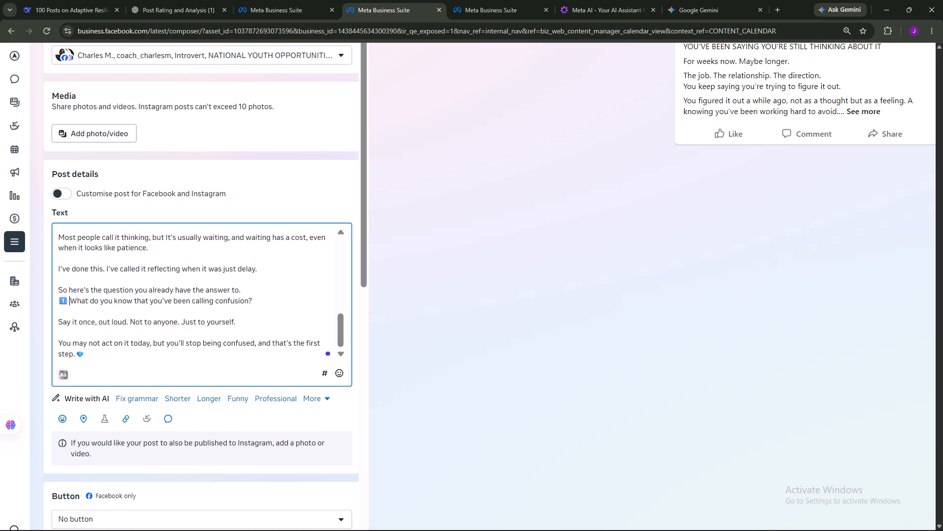
Look back over the earlier paragraphs of the "still thinking about it" post text.
scroll(174, 335, up, 1)
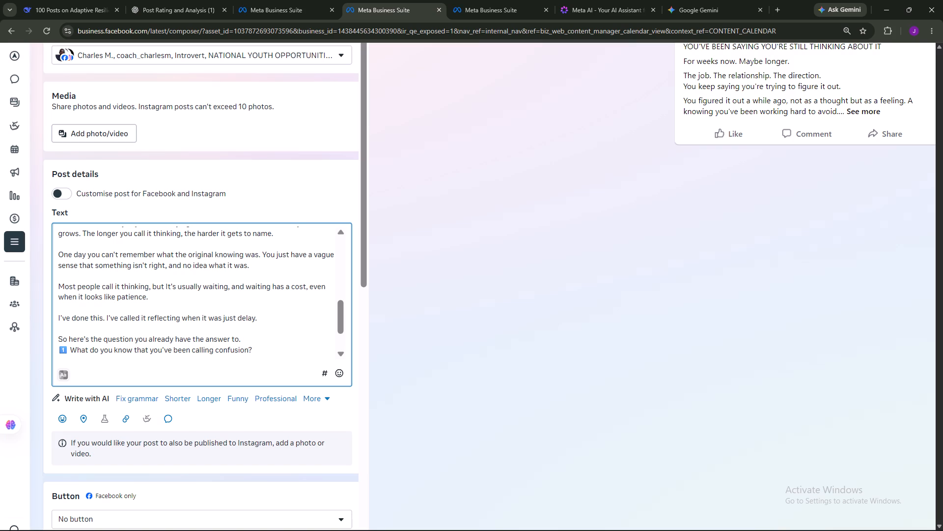
scroll(125, 295, up, 1)
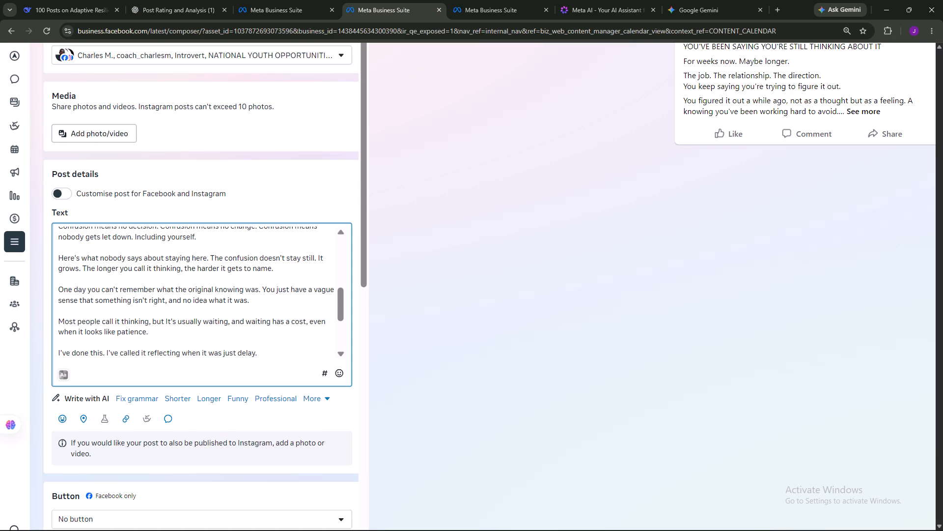
Review the edited post text from the confusion paragraphs back up to its "For weeks now. Maybe longer." opening.
scroll(183, 293, up, 1)
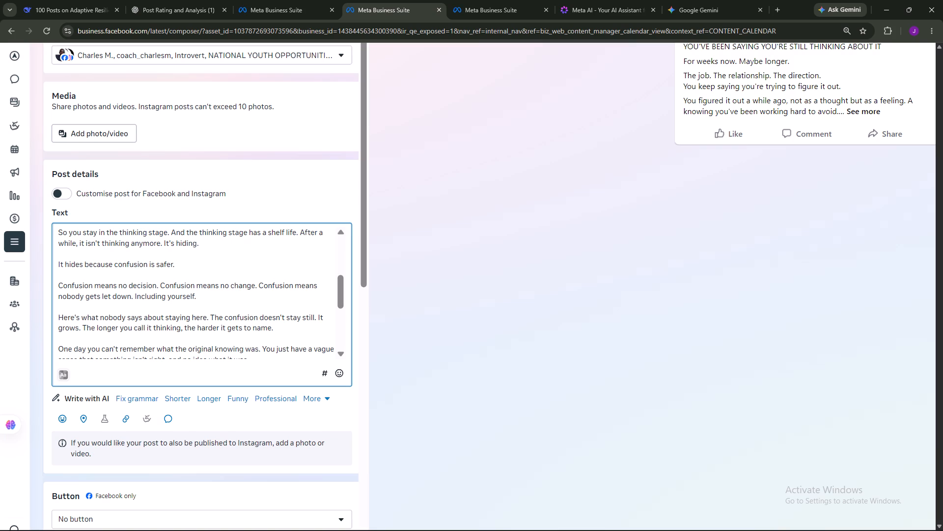
scroll(176, 278, up, 2)
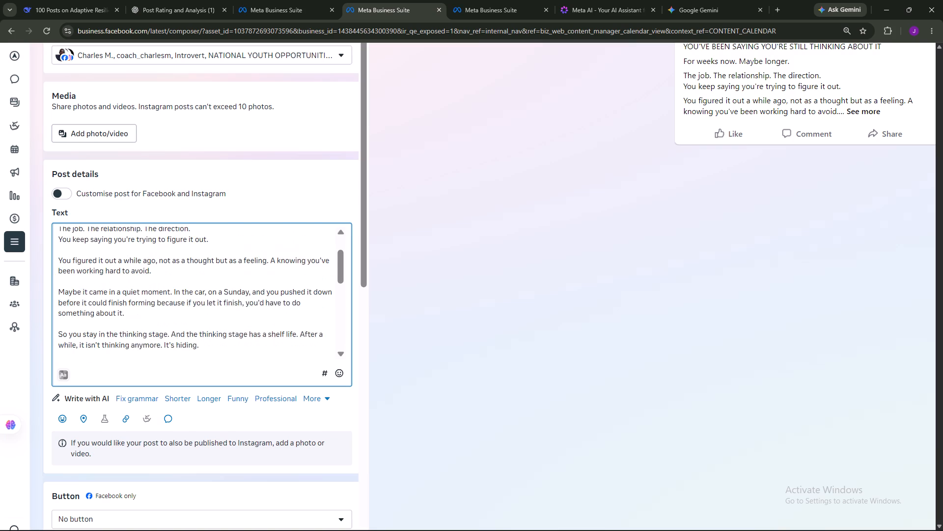
scroll(176, 278, up, 1)
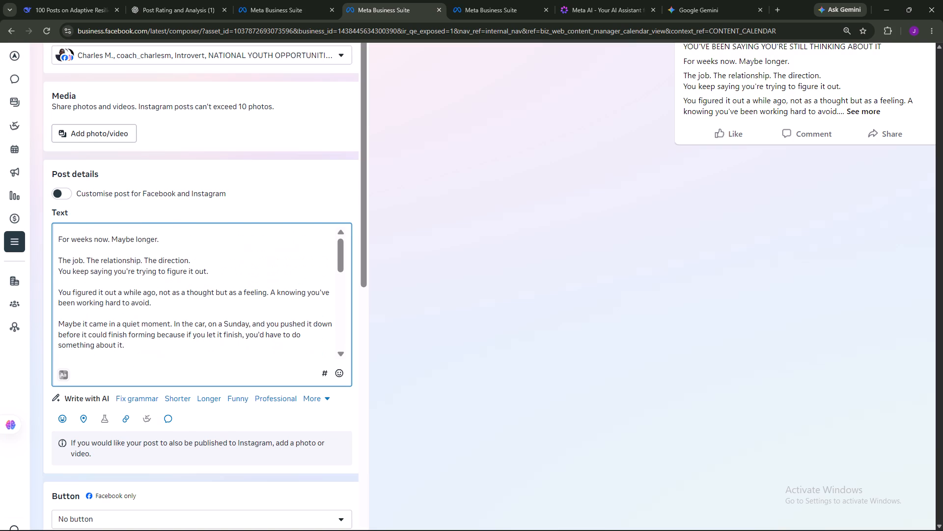
scroll(176, 278, up, 2)
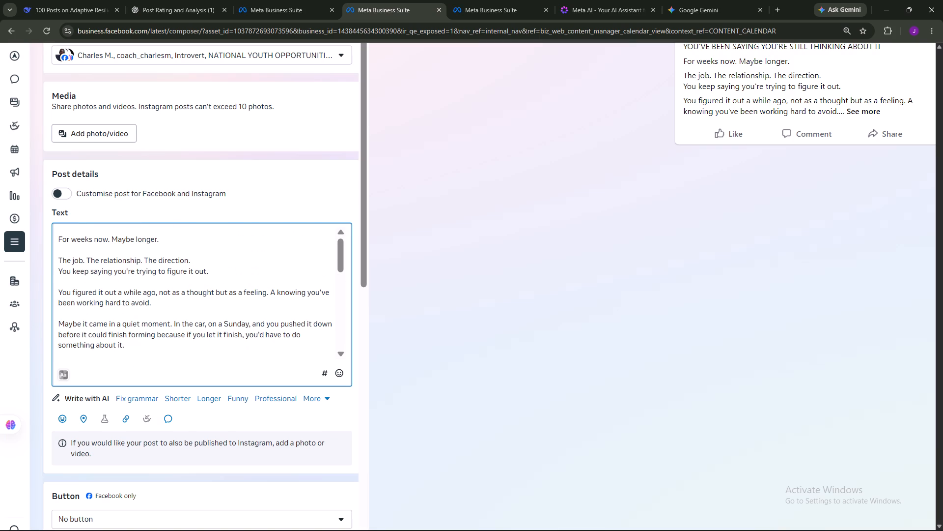